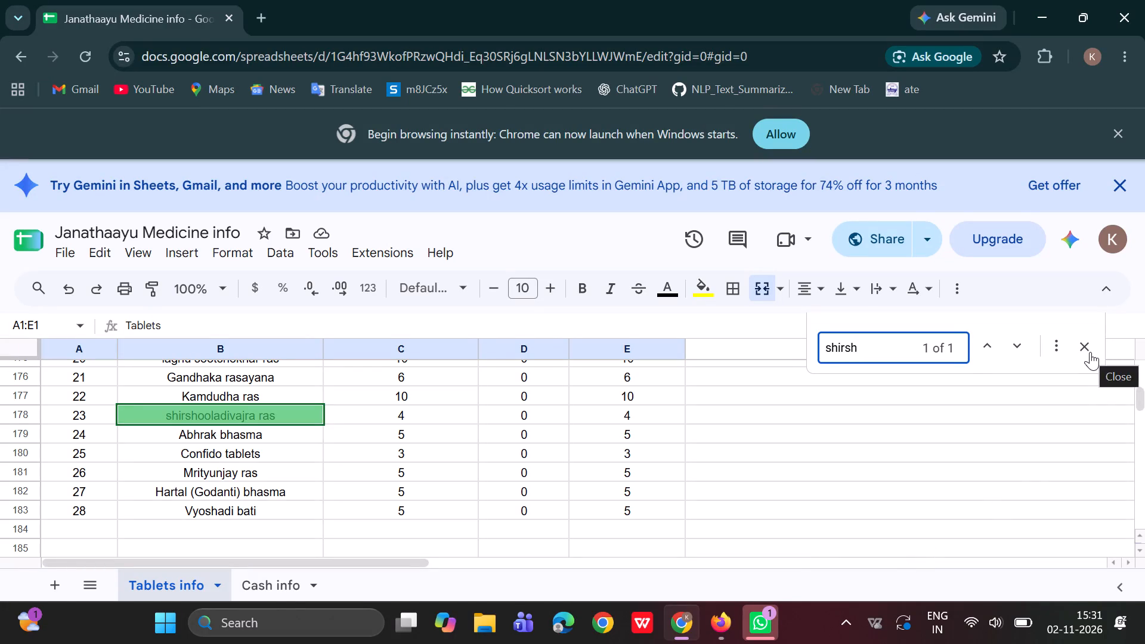
Search the sheet for "kanch" in place of the previous search term, and close the search at the match.
key(BackSpace)
key(BackSpace)
key(BackSpace)
key(BackSpace)
key(BackSpace)
key(BackSpace)
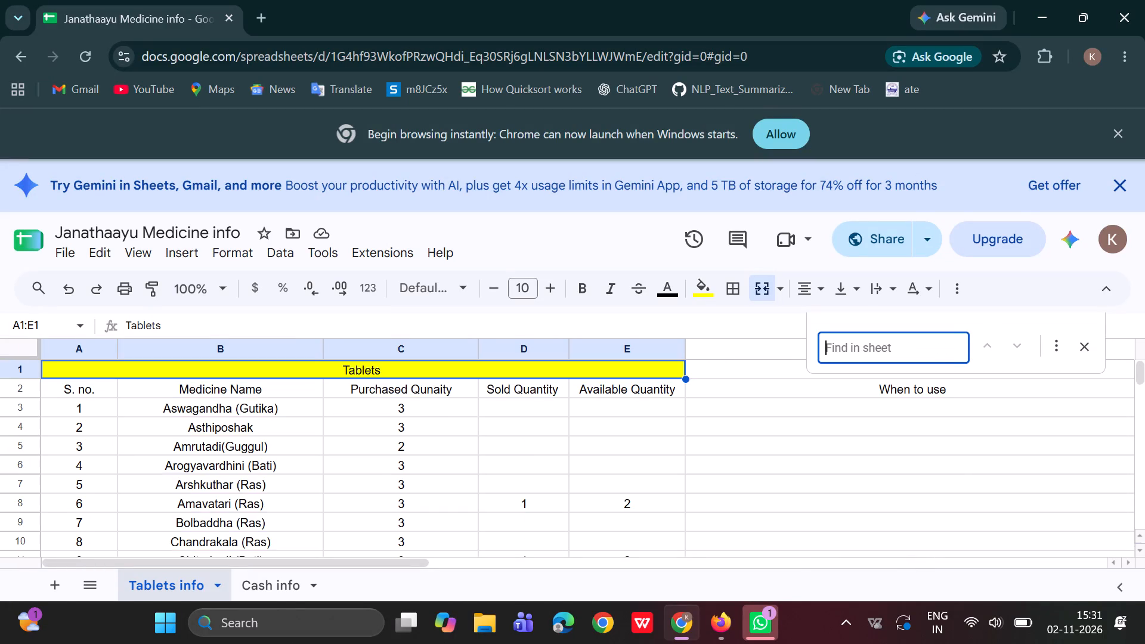
text(ka)
text(nch)
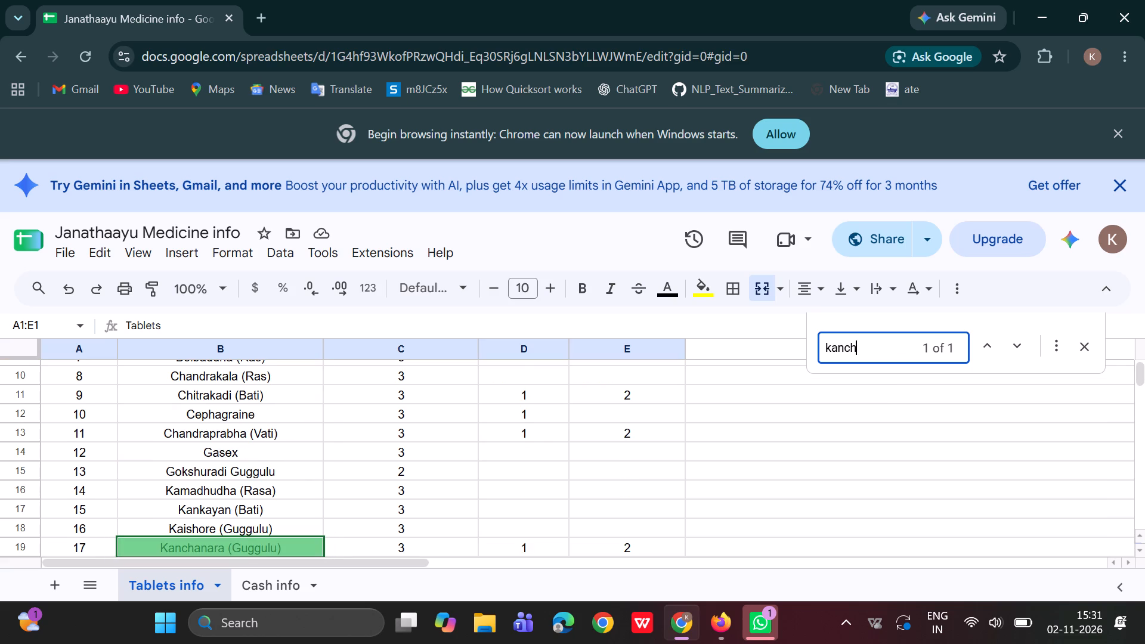
key(Return)
key(Return)
click(1083, 343)
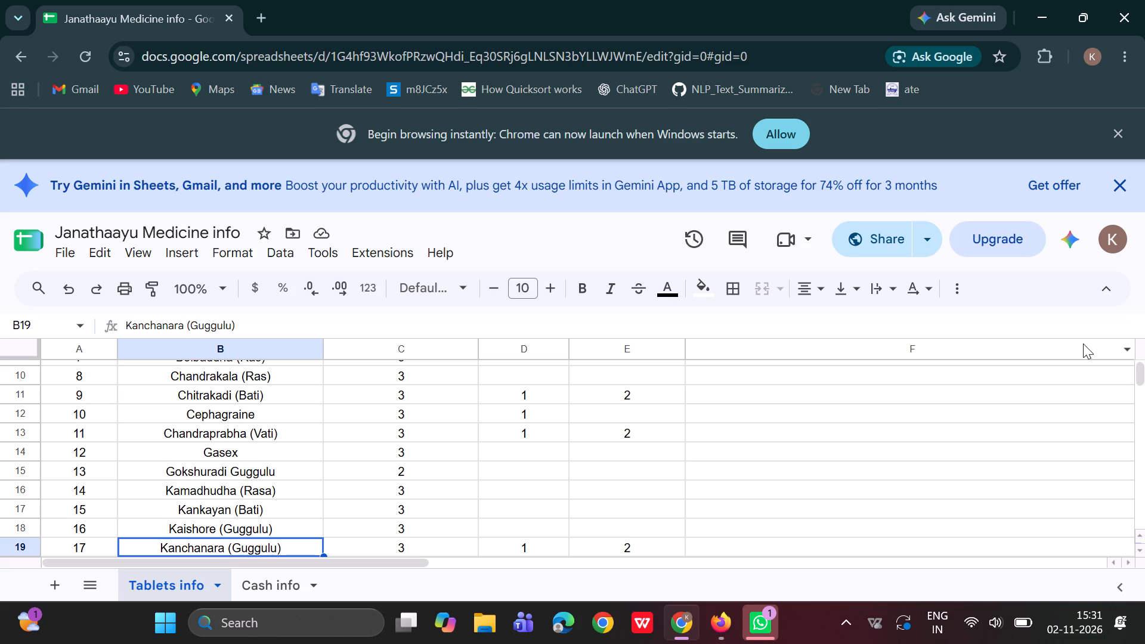
Examine the medicine names and their purchased, sold and available quantities in the "New" section of the Tablets info sheet.
scroll(748, 545, down, 1)
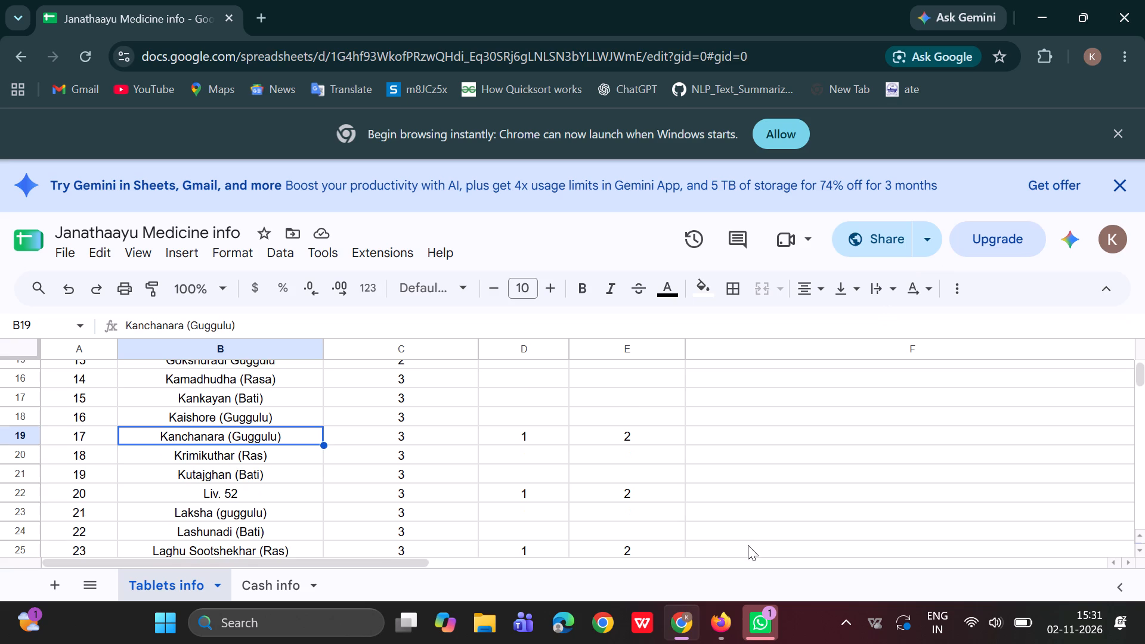
scroll(748, 545, down, 1)
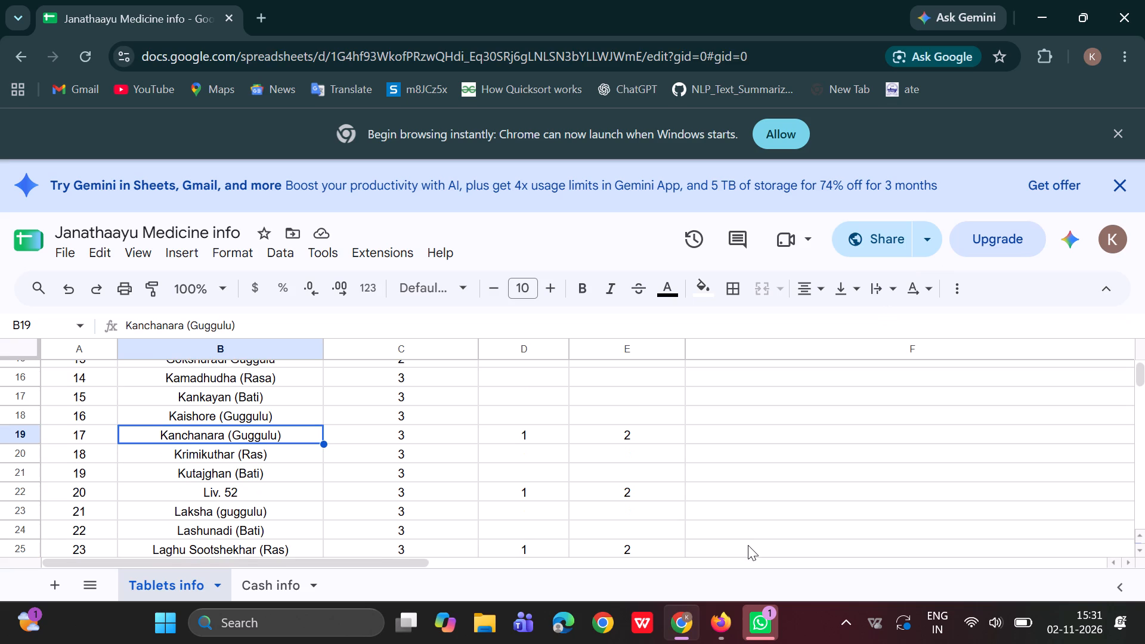
scroll(748, 545, down, 19)
scroll(748, 545, up, 3)
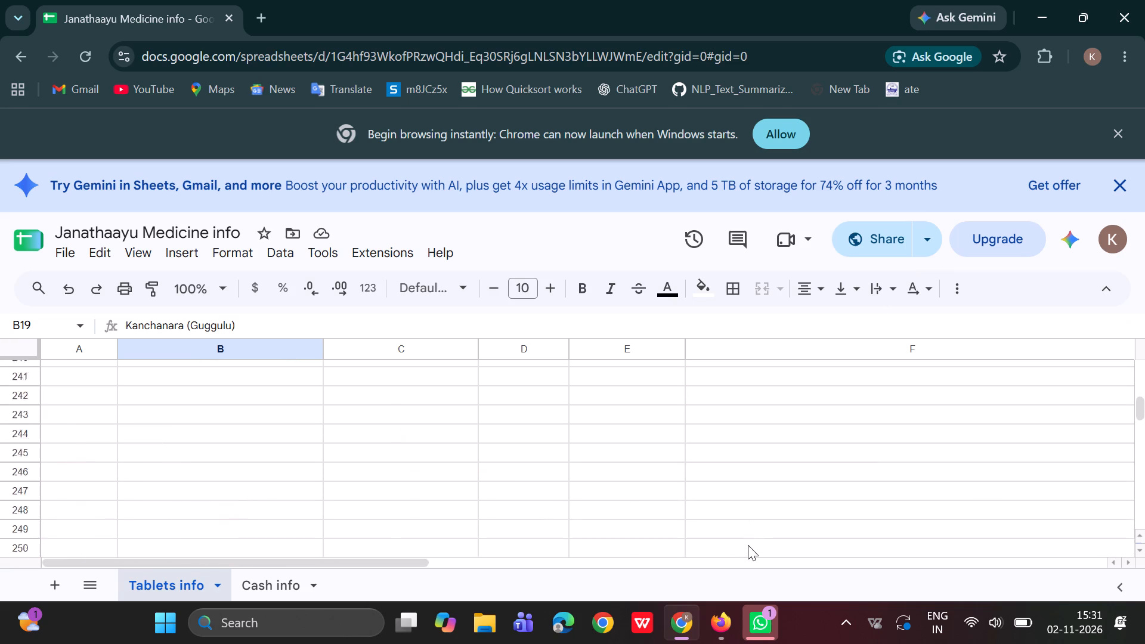
scroll(748, 545, up, 13)
scroll(748, 545, down, 1)
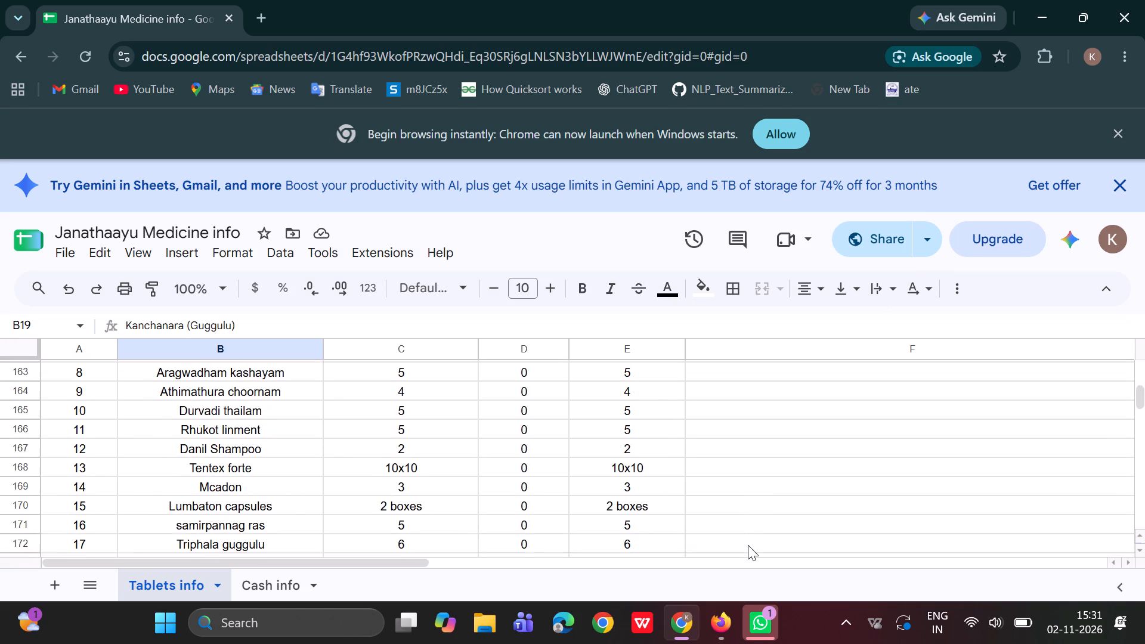
scroll(748, 545, down, 3)
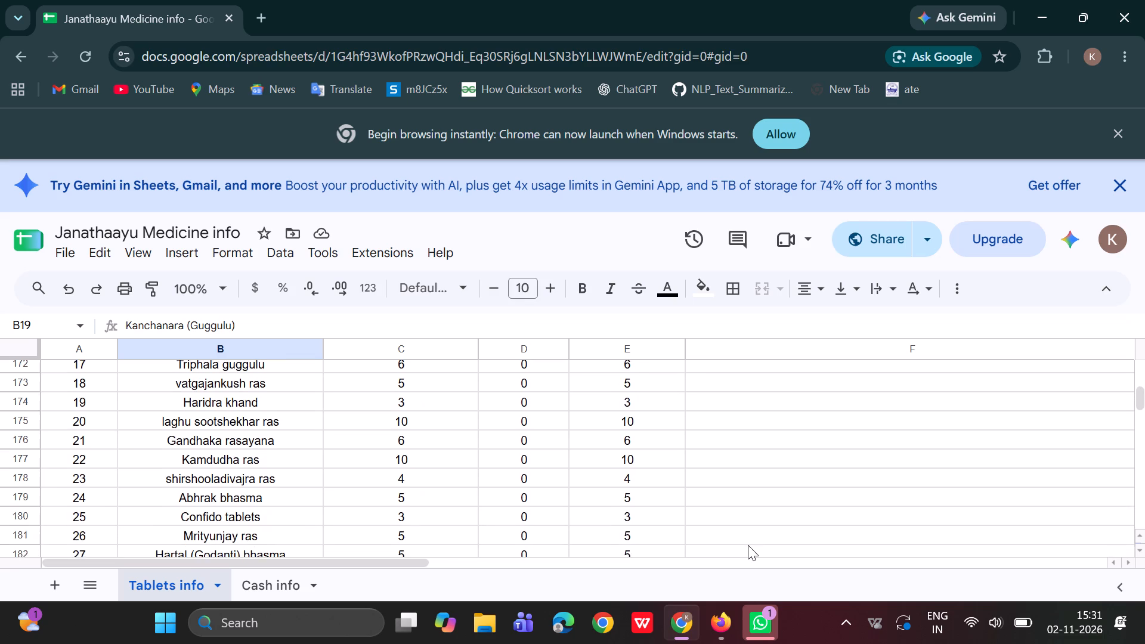
scroll(748, 545, down, 1)
scroll(748, 545, up, 4)
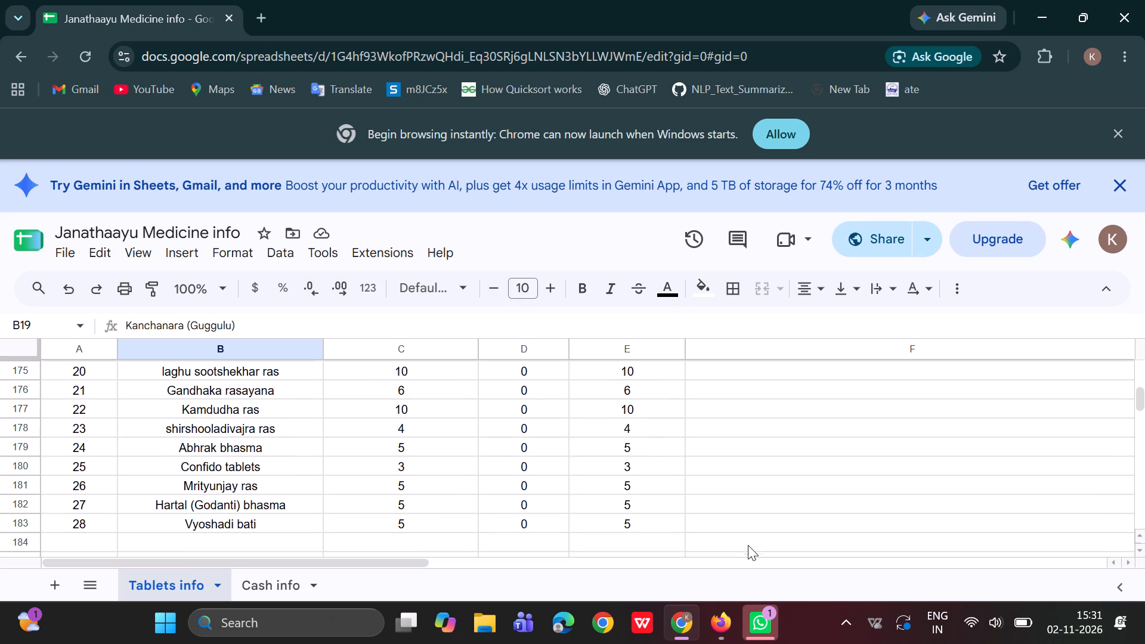
scroll(748, 545, up, 2)
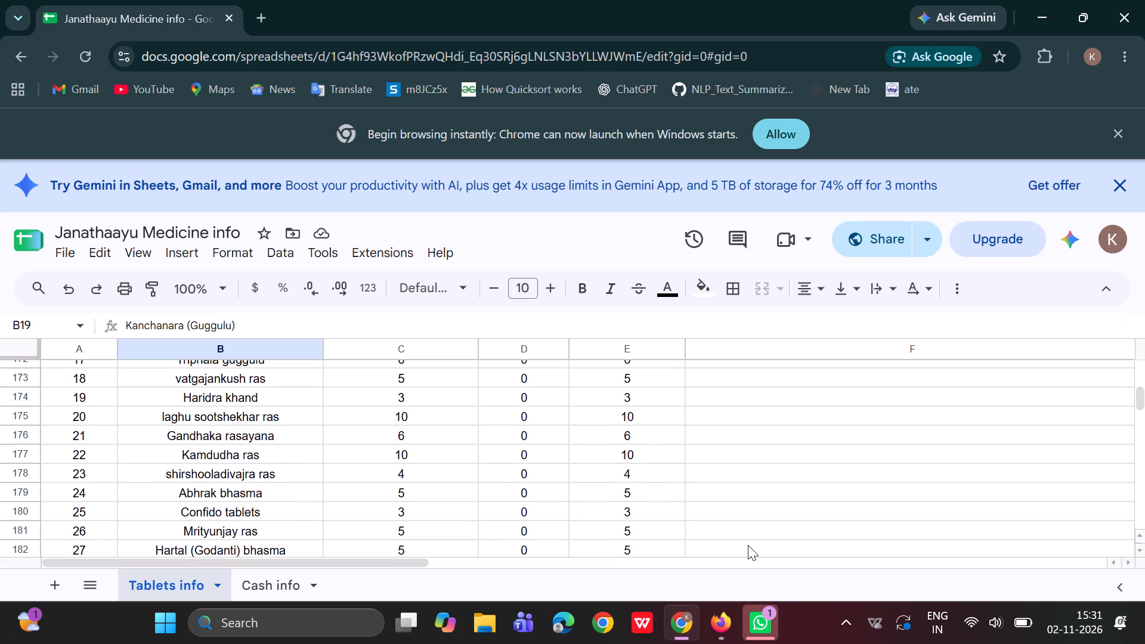
scroll(748, 545, up, 4)
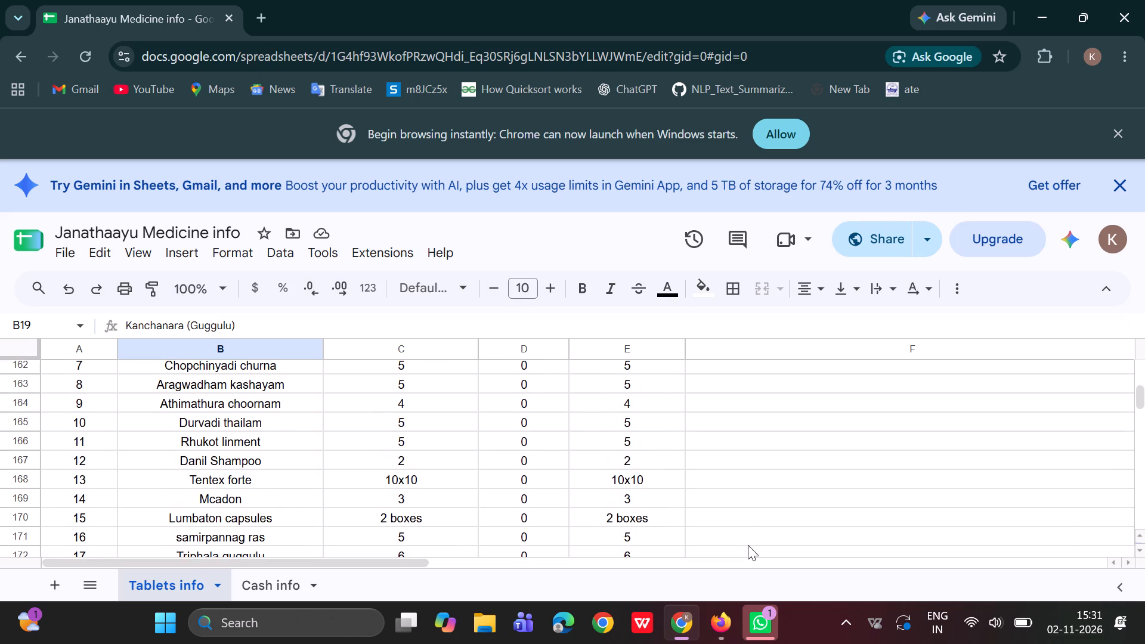
scroll(748, 545, up, 2)
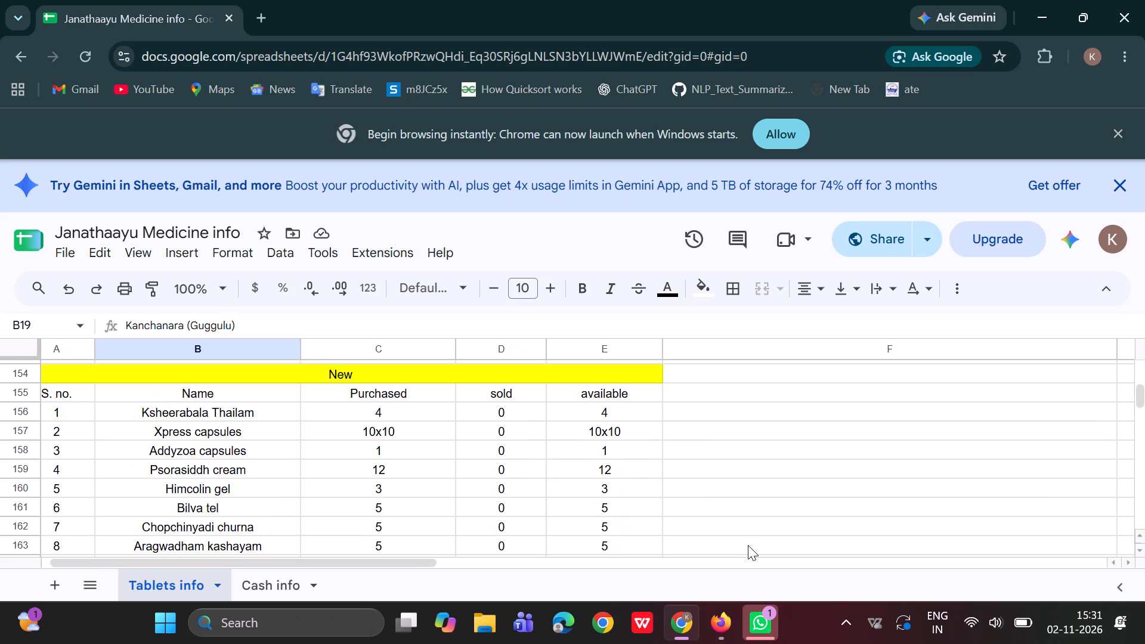
scroll(748, 545, right, 2)
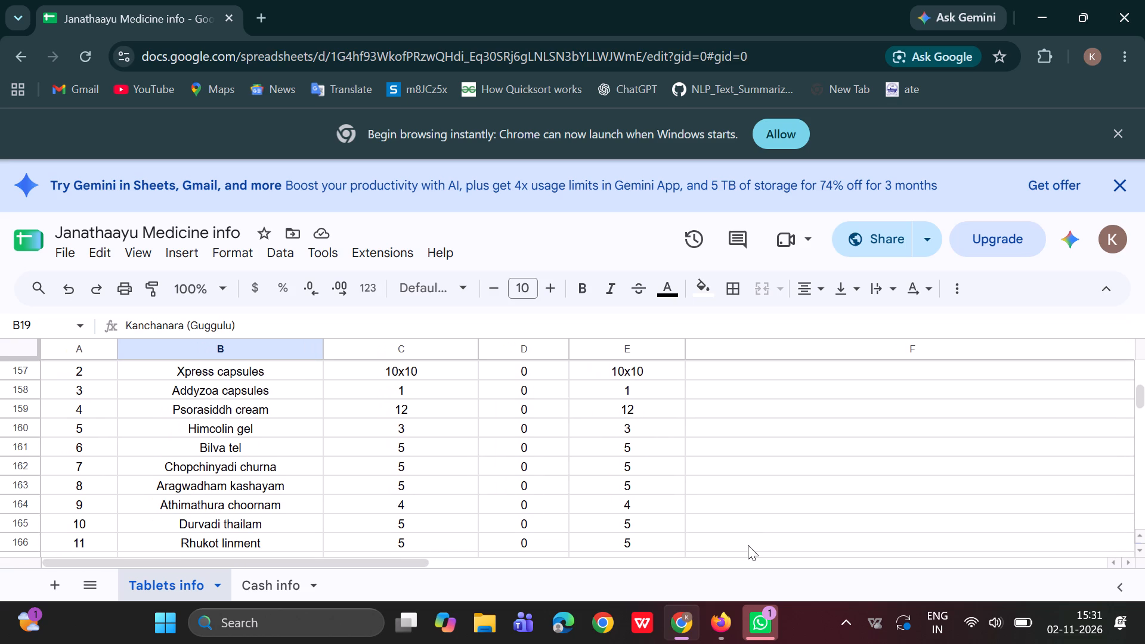
scroll(748, 545, right, 3)
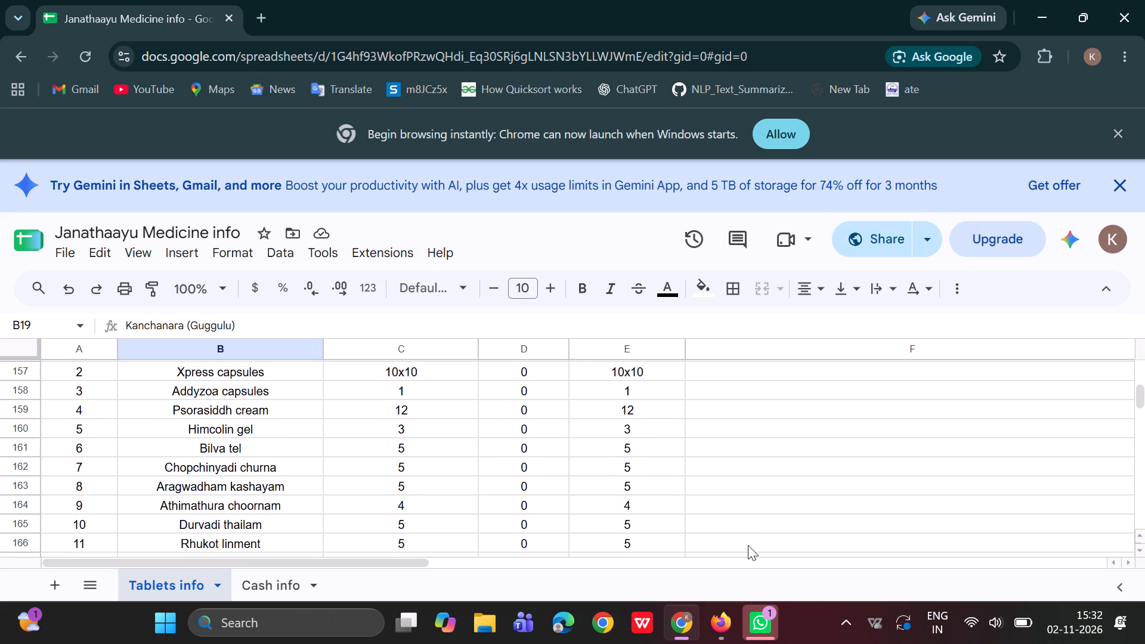
scroll(748, 545, right, 1)
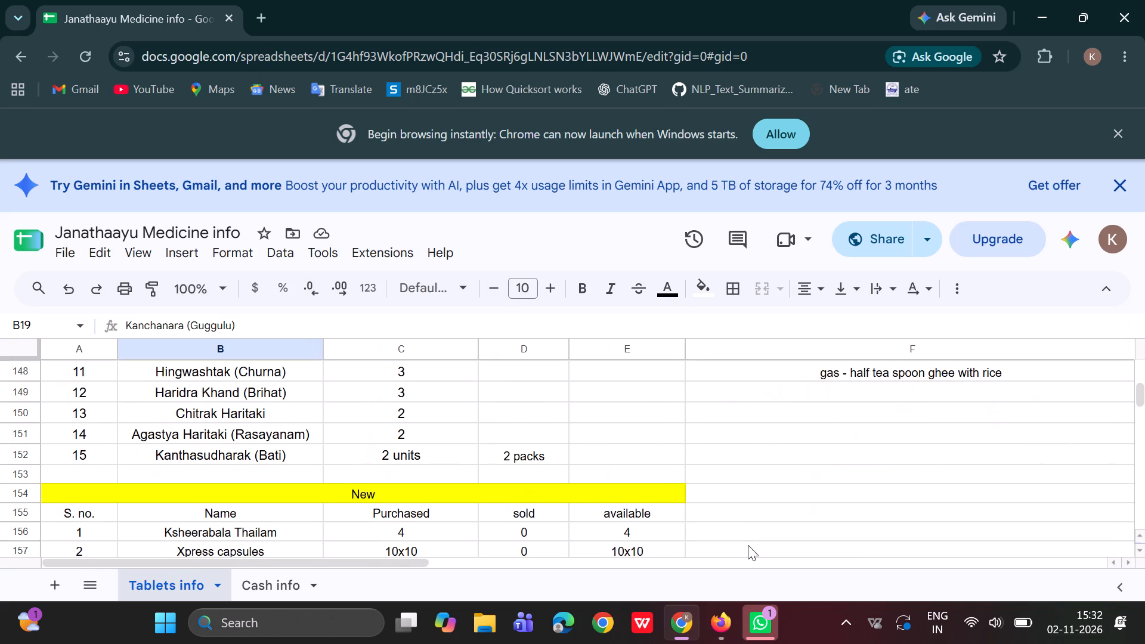
Look through the medicine sections above "New", back to the Tablets entries around Kanchanara (Guggulu).
scroll(748, 545, up, 8)
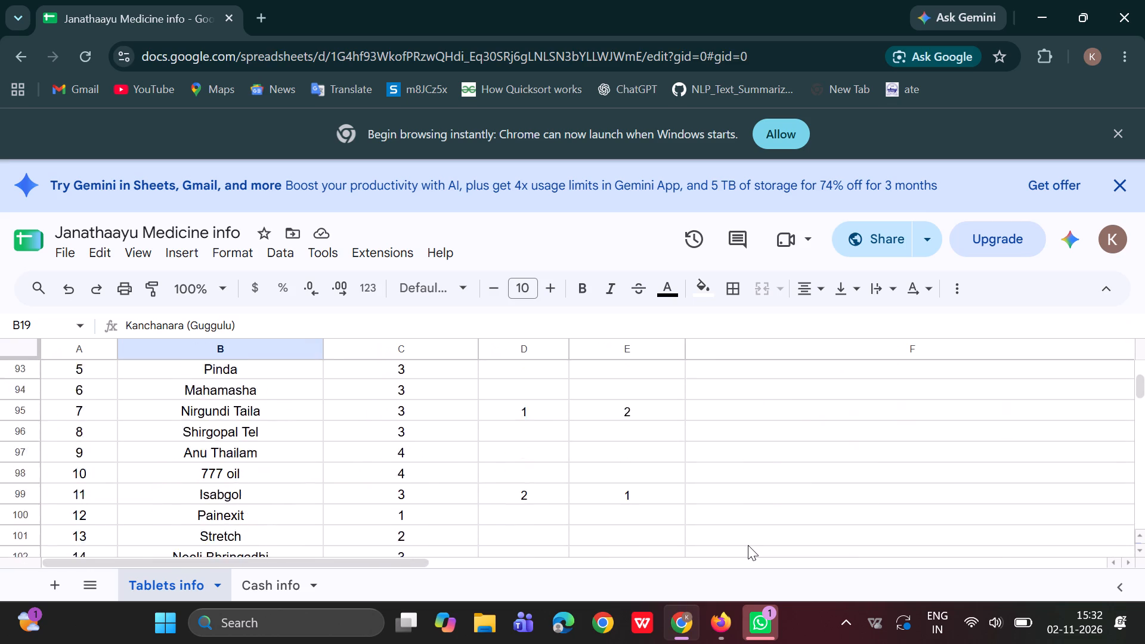
scroll(748, 545, up, 15)
scroll(748, 545, down, 6)
scroll(748, 545, up, 4)
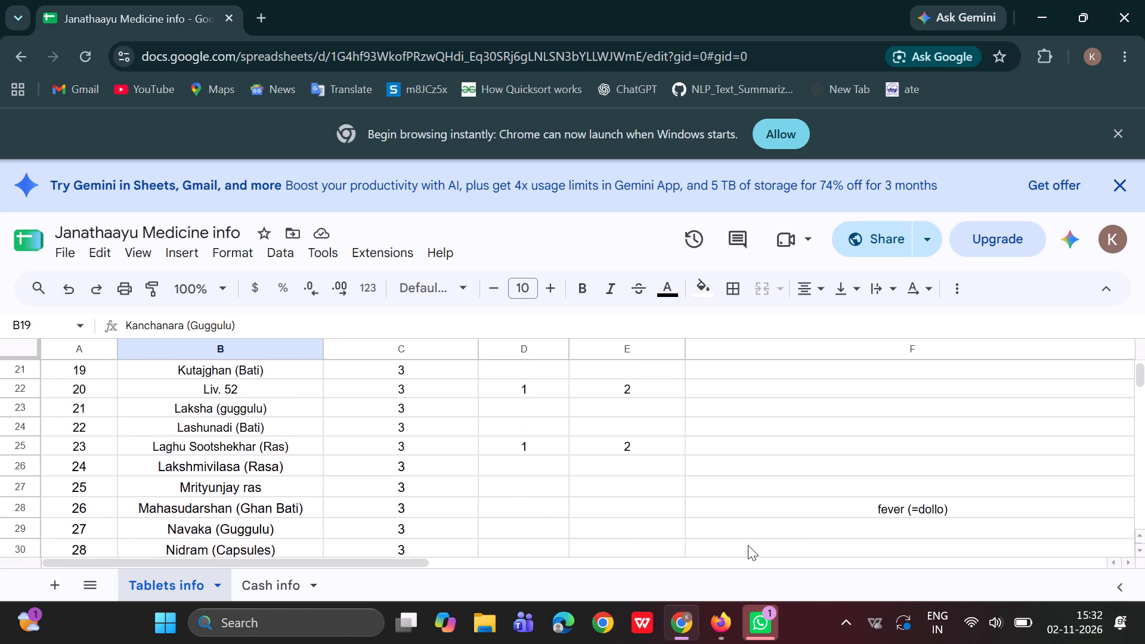
scroll(748, 545, right, 1)
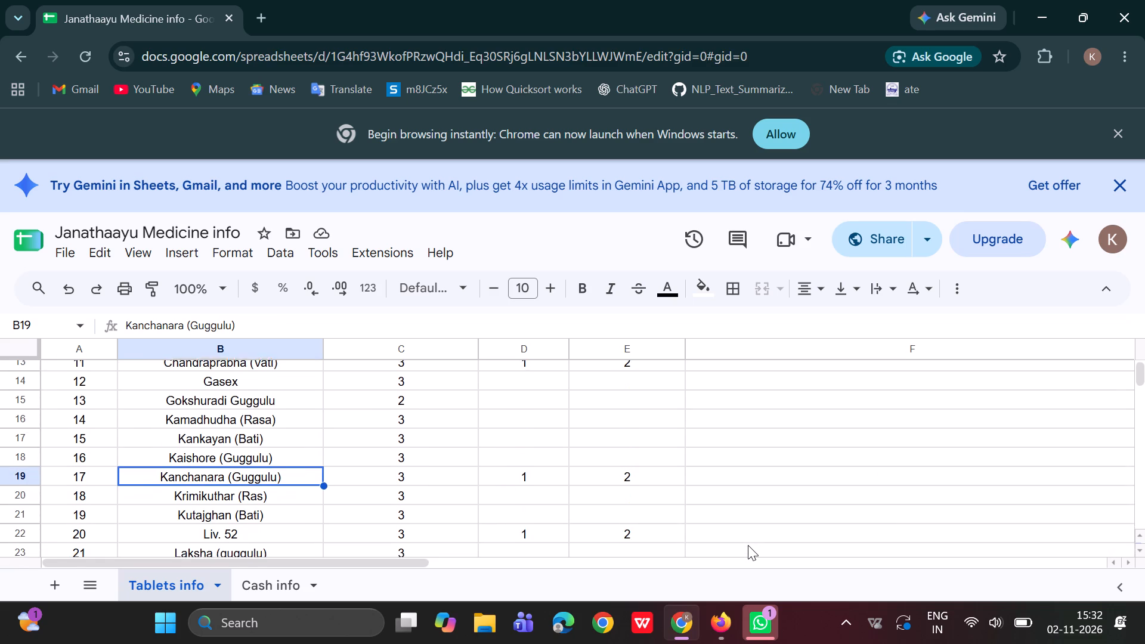
scroll(748, 545, right, 1)
scroll(748, 545, down, 1)
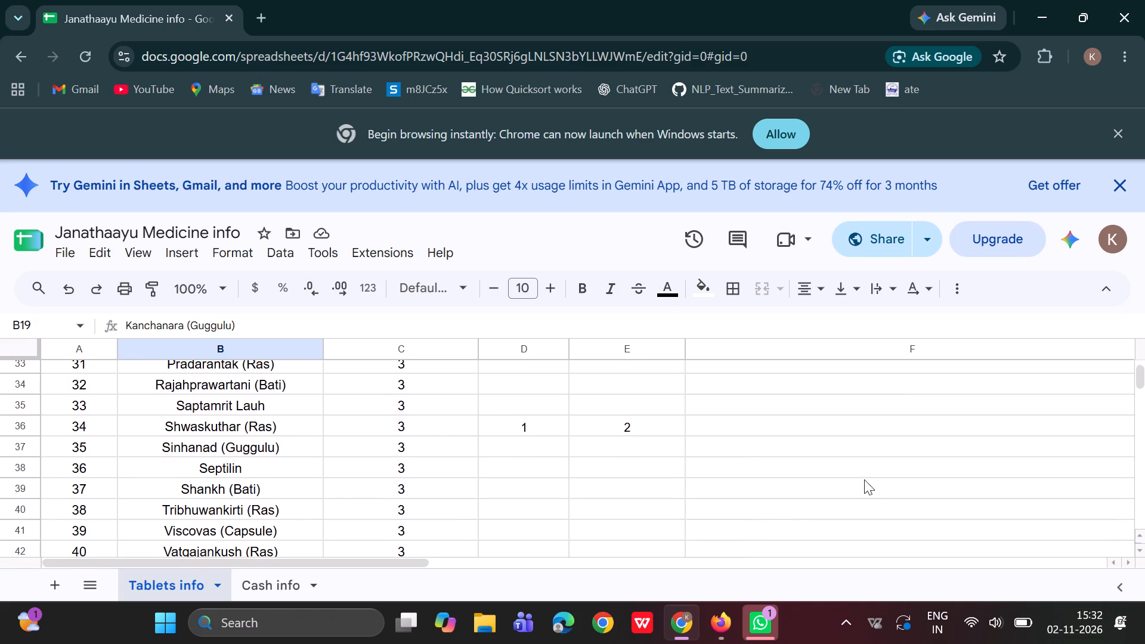
Search the sheet for "guggu" and go through all the matching medicines.
key(ctrl+f)
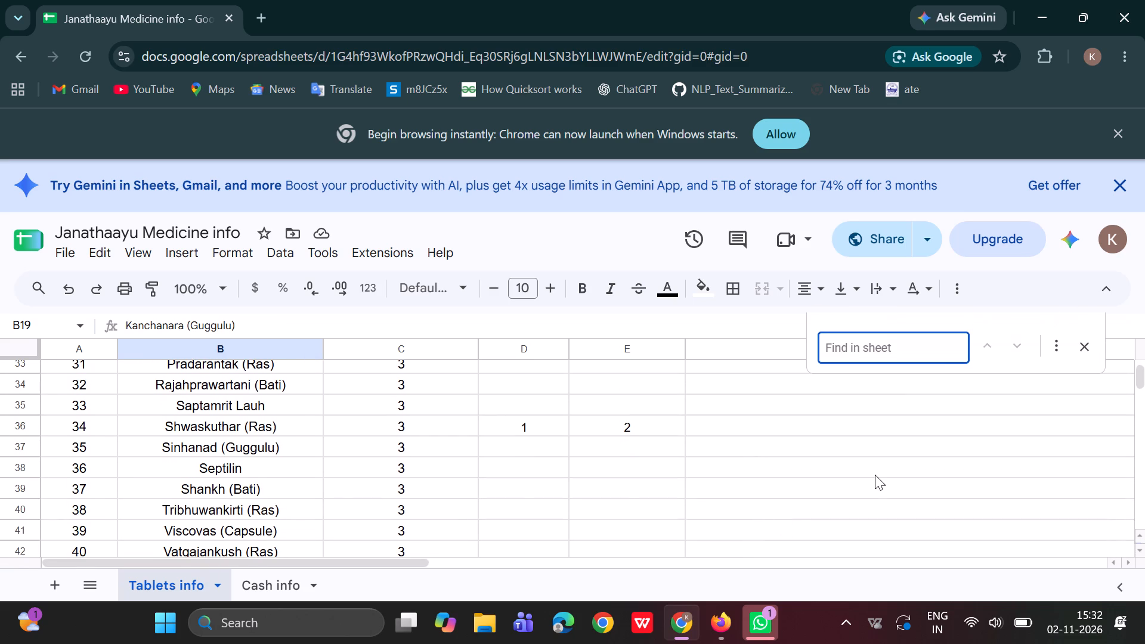
text(guggu)
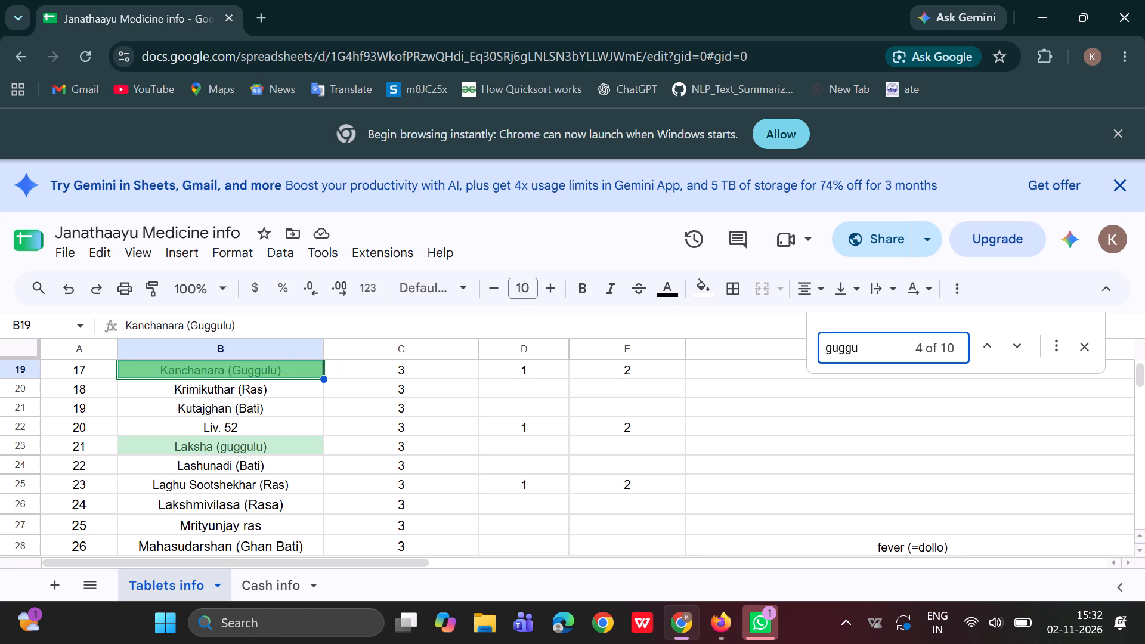
key(Return)
key(Return)
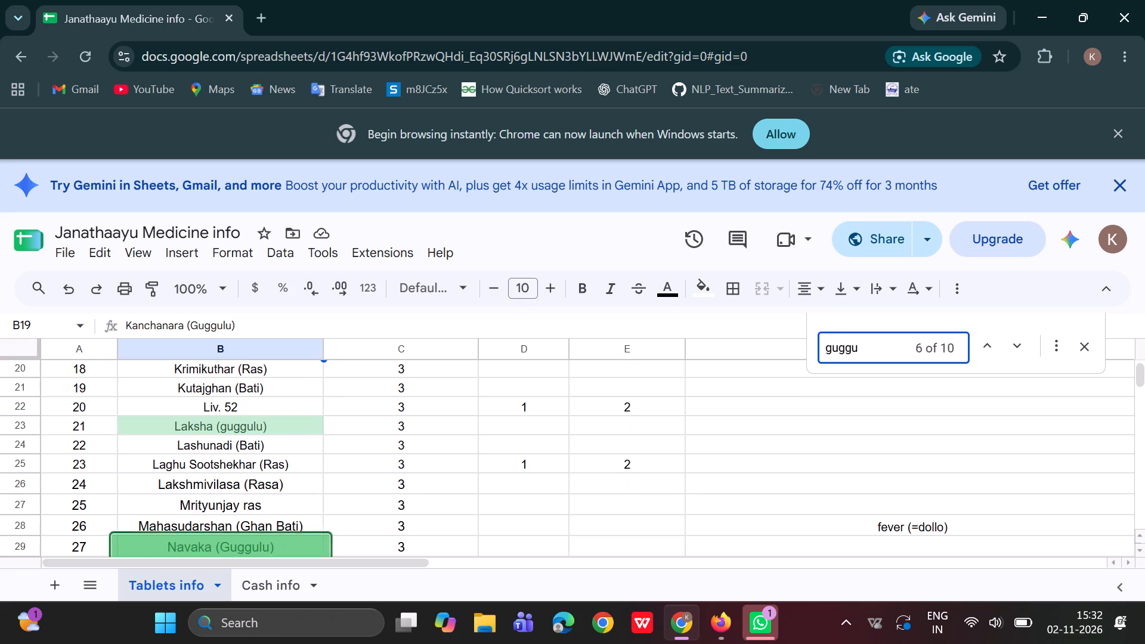
key(Return)
key(Return)
key(Return)
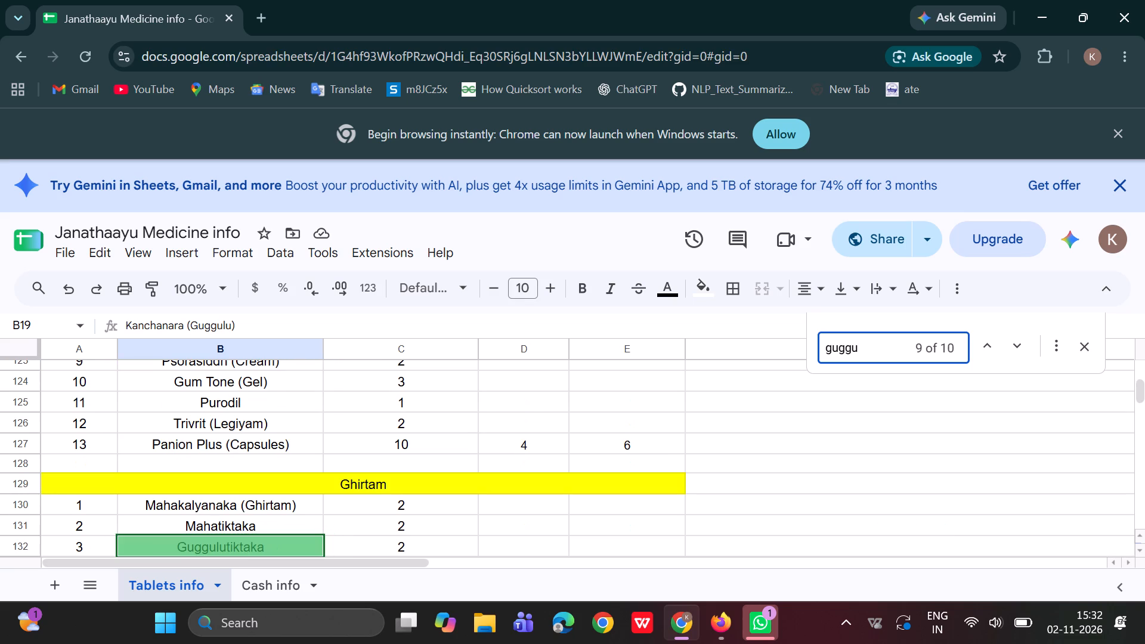
key(Return)
key(Return)
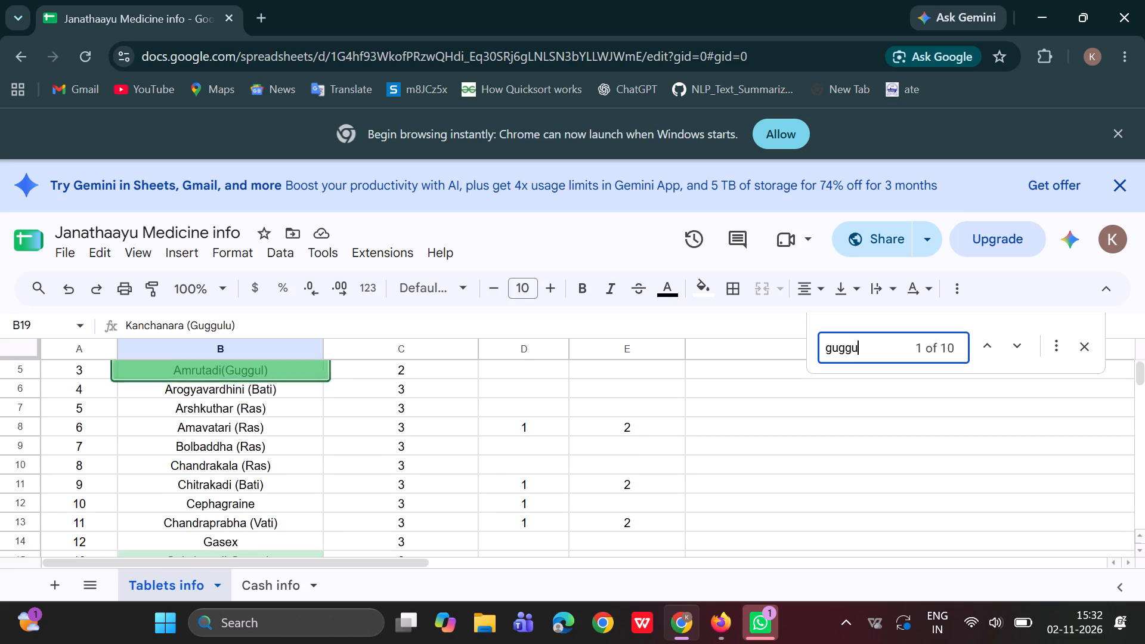
key(Return)
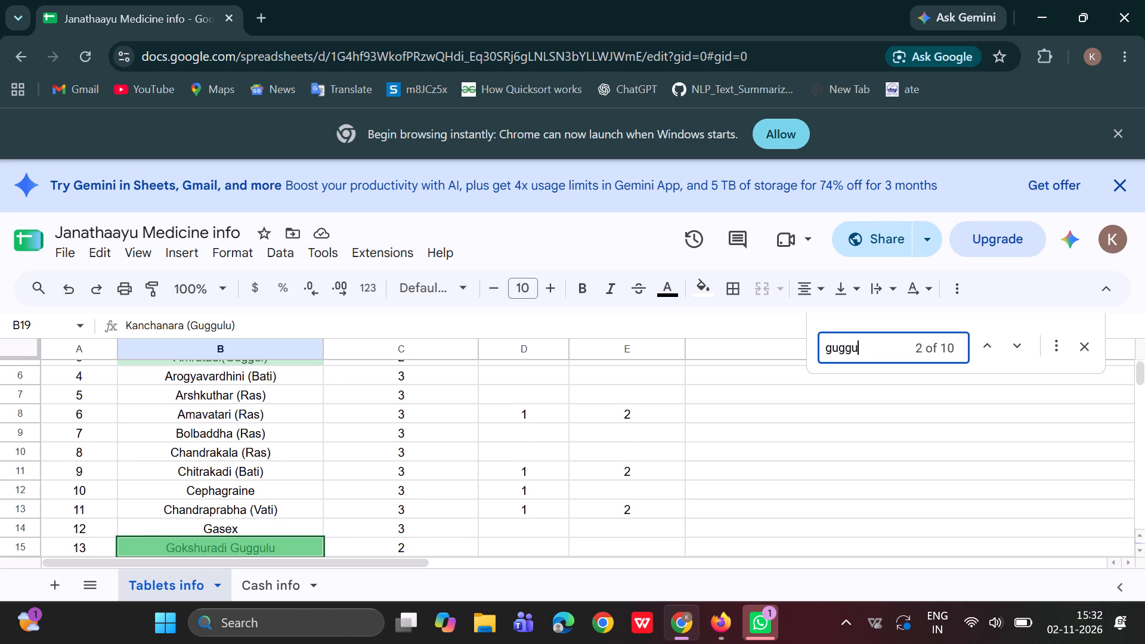
key(Return)
key(Return)
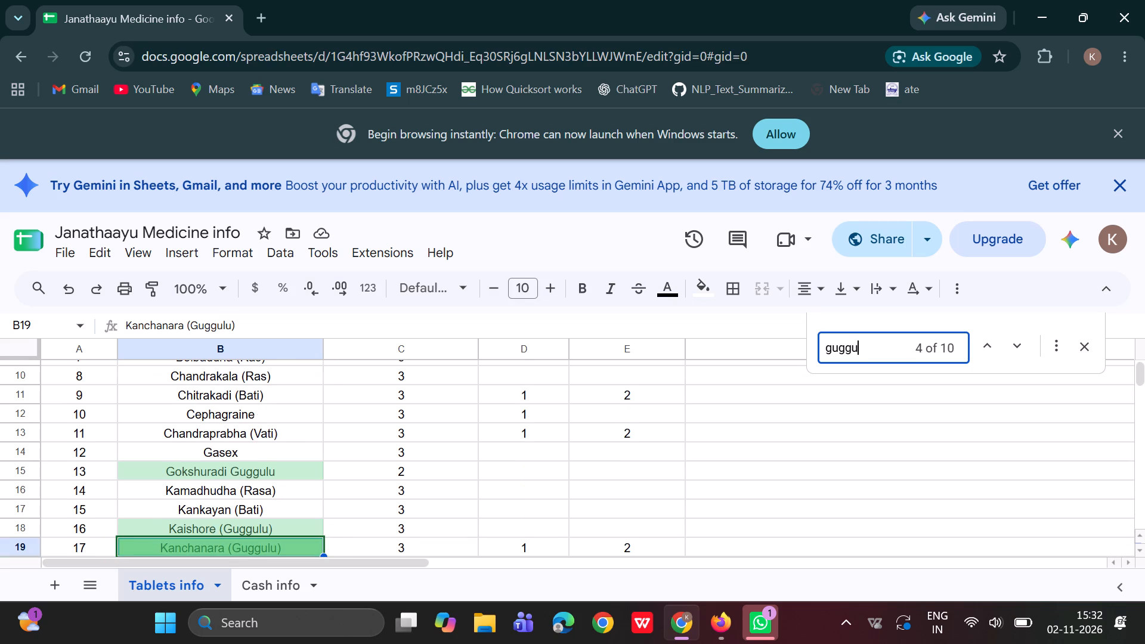
key(Return)
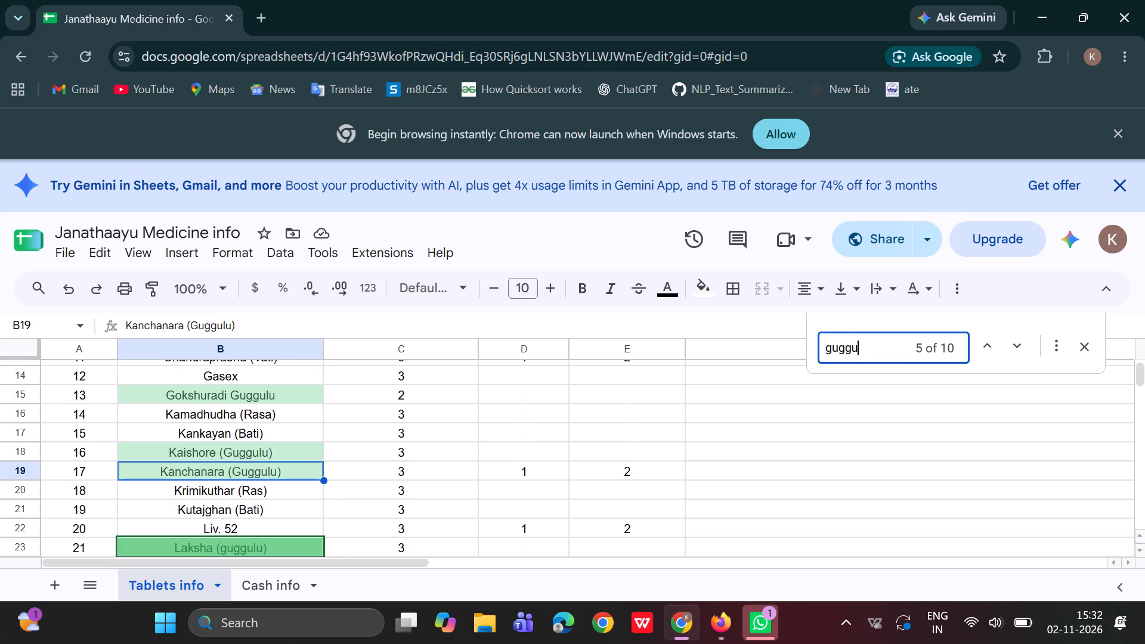
key(Return)
key(Return)
key(Return)
key(Return)
key(Return)
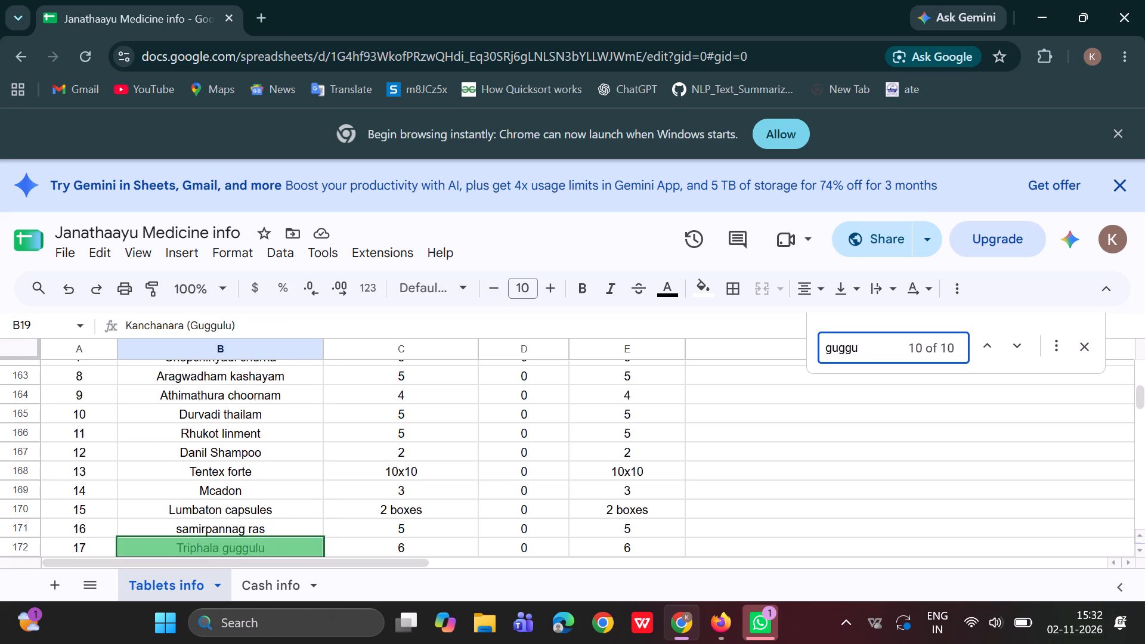
key(Return)
key(Return)
Go to the Kanchanara (Guggulu) match among the "guggu" results and close the search.
key(Up)
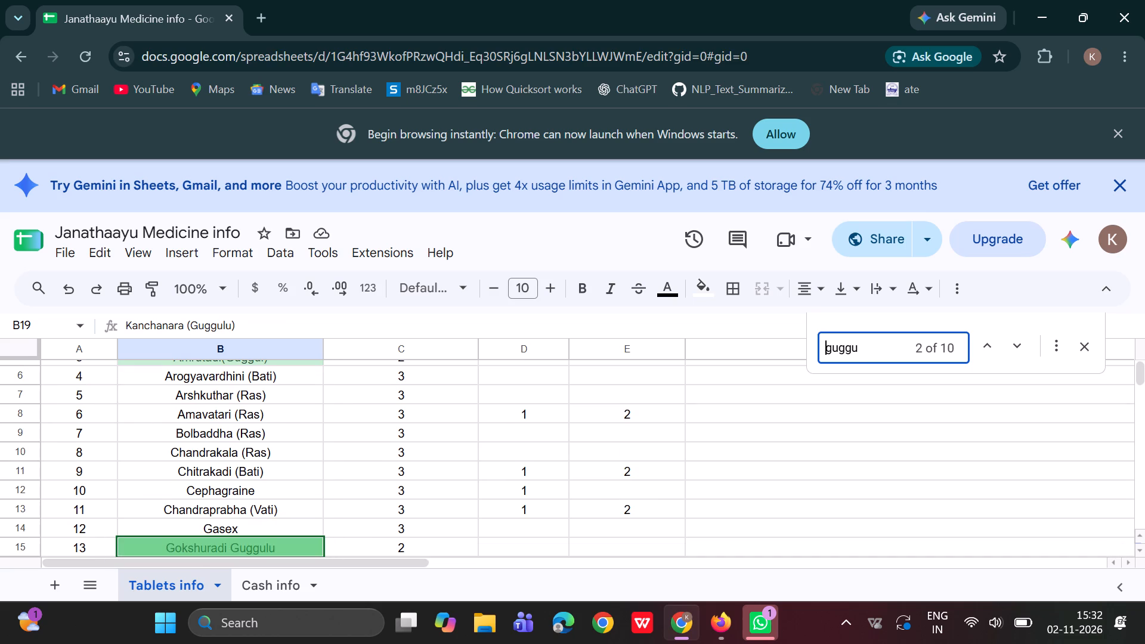
key(Up)
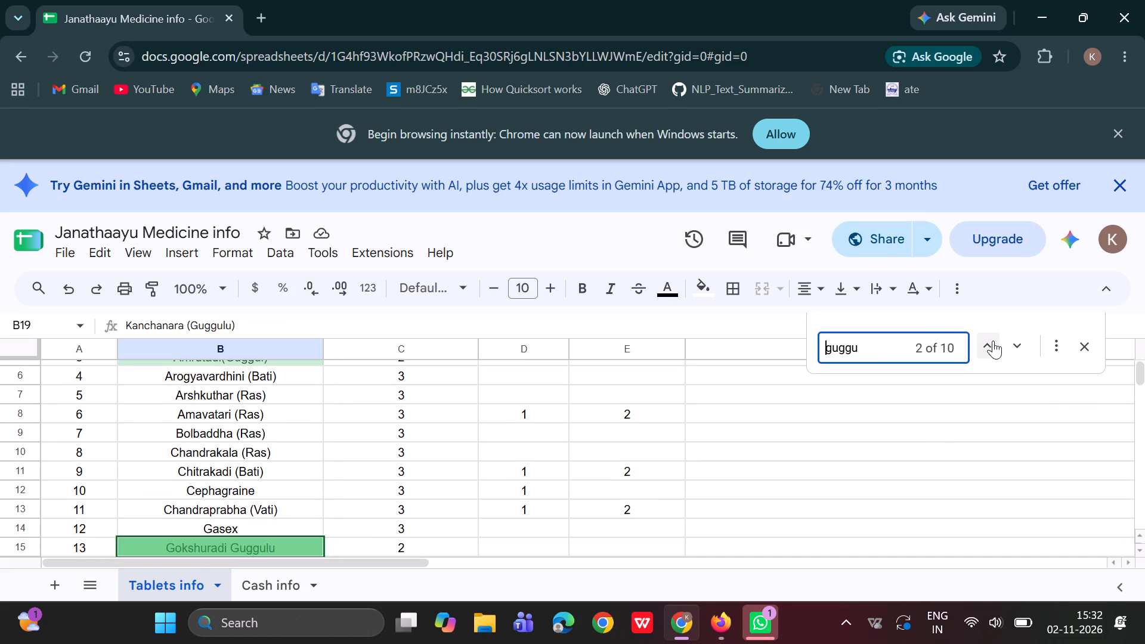
click(993, 340)
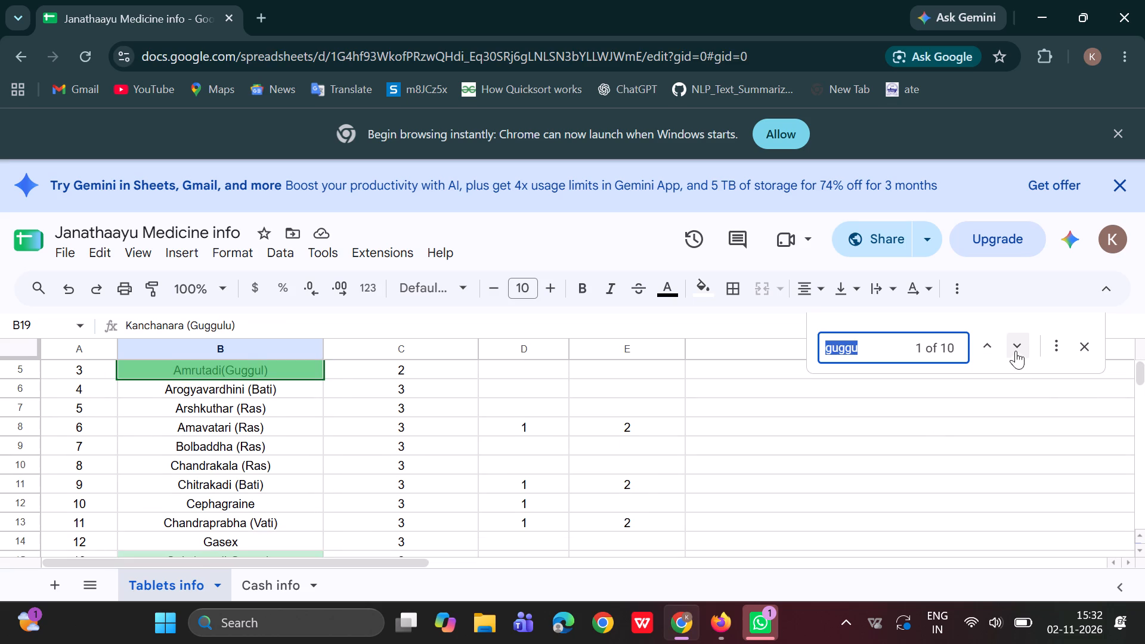
click(1016, 344)
click(1016, 344)
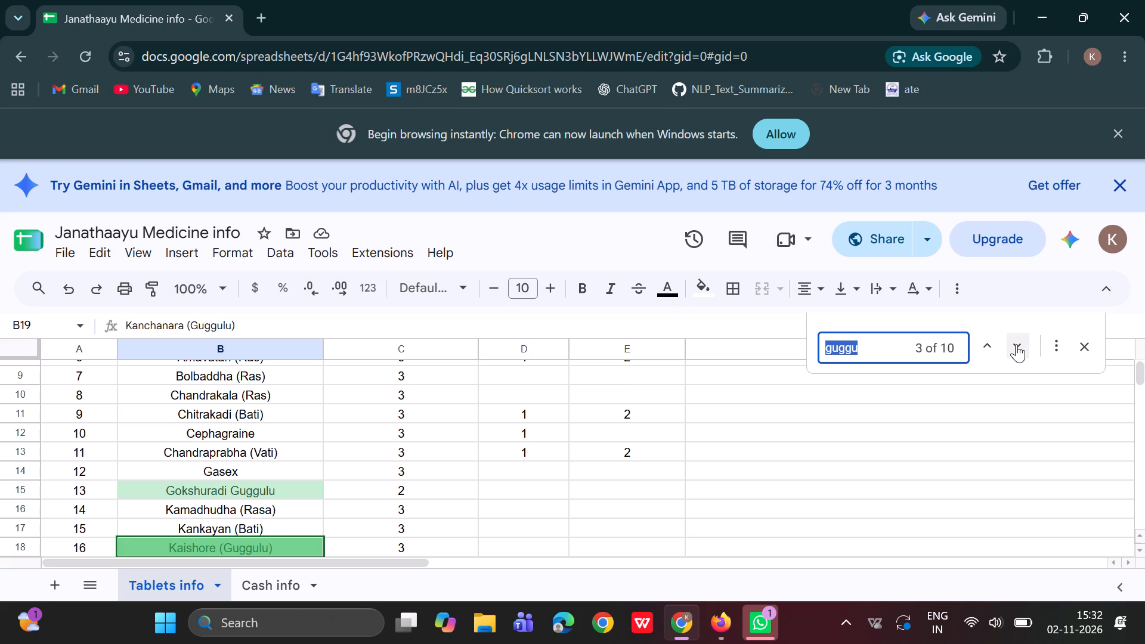
click(1016, 344)
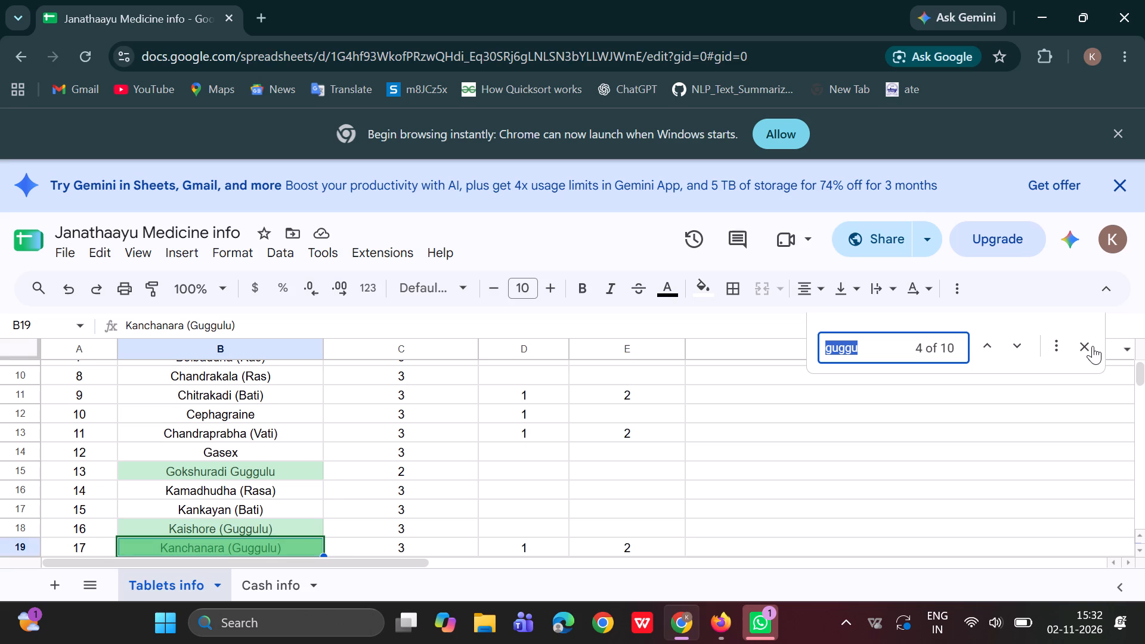
click(1086, 348)
click(803, 428)
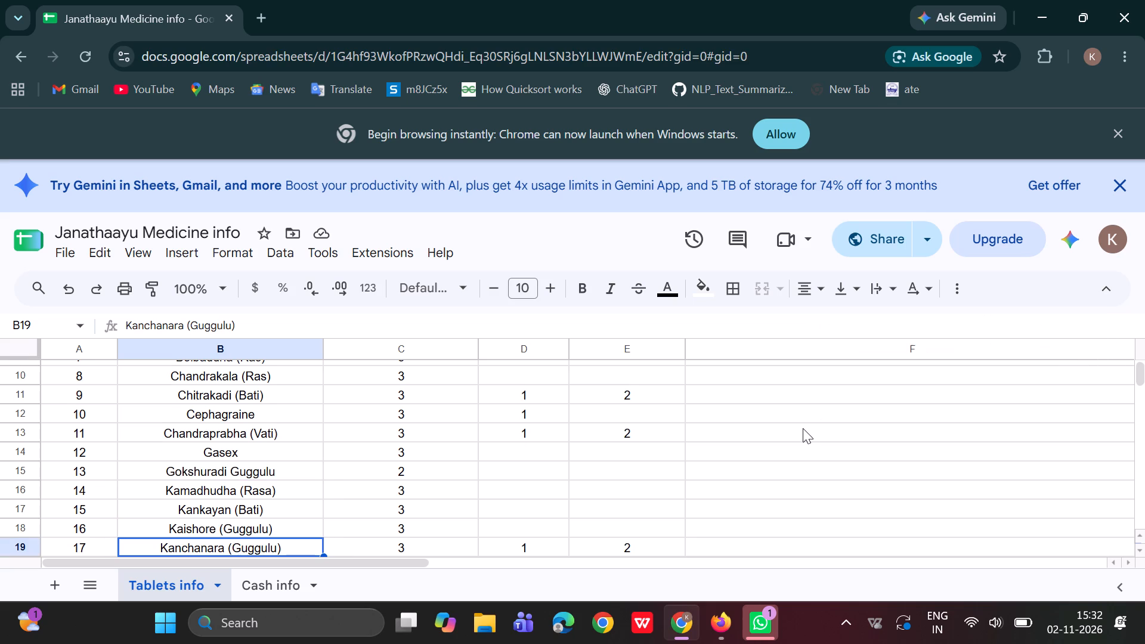
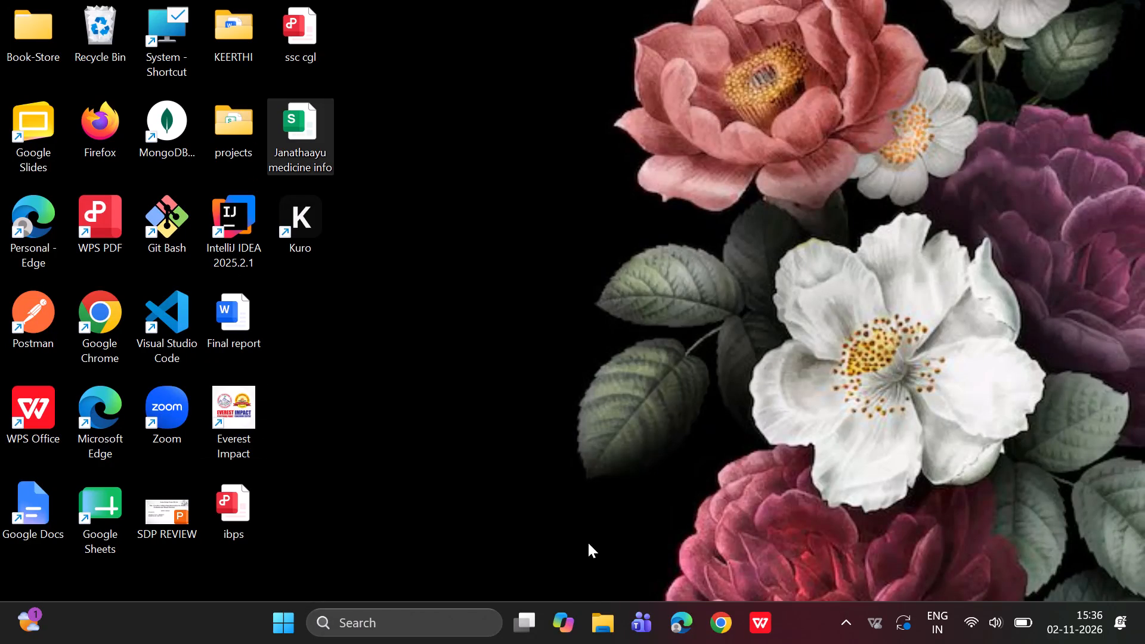
In Chrome, using the brown-avatar profile, search for "google sheets" and open the Janathaayu Medicine info spreadsheet from the Sheets home list.
click(711, 631)
click(706, 342)
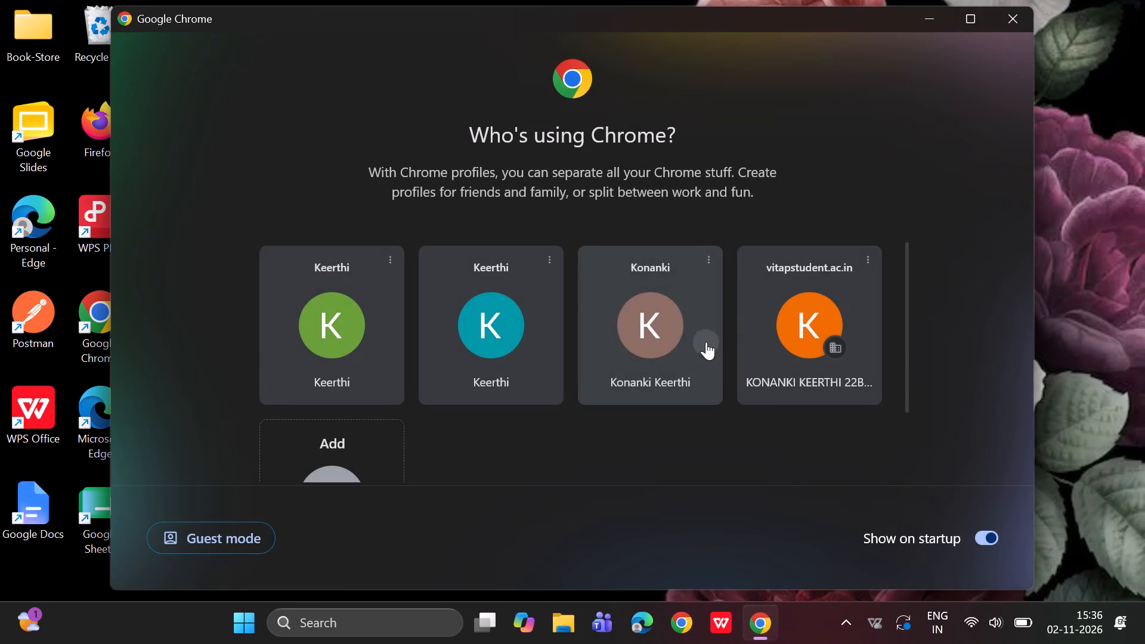
text(gi)
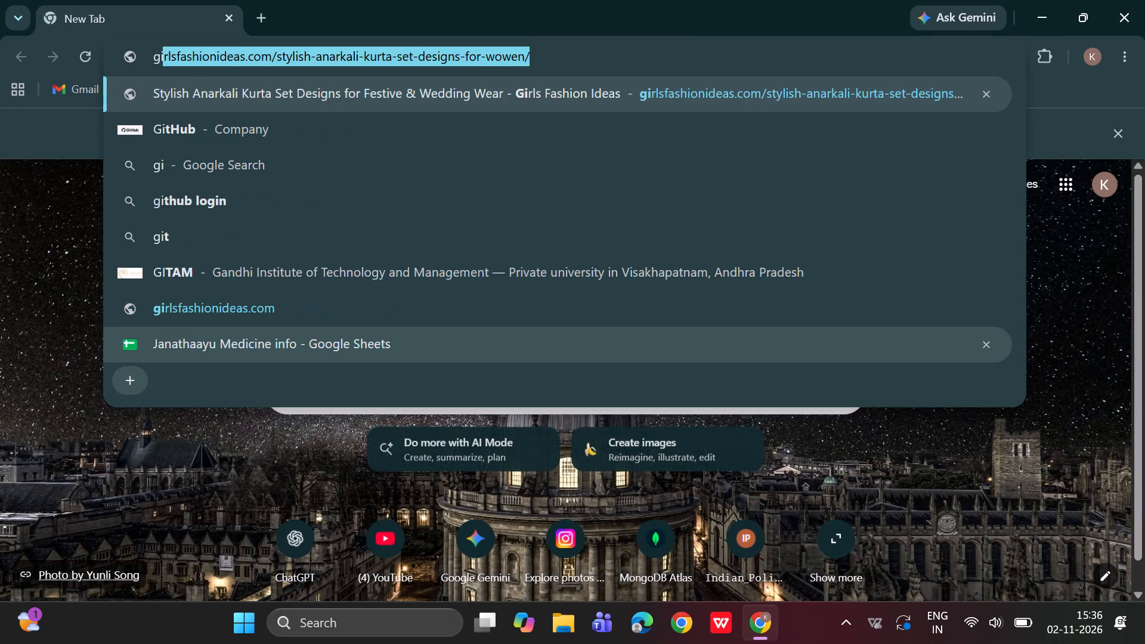
key(BackSpace)
key(BackSpace)
text(oo)
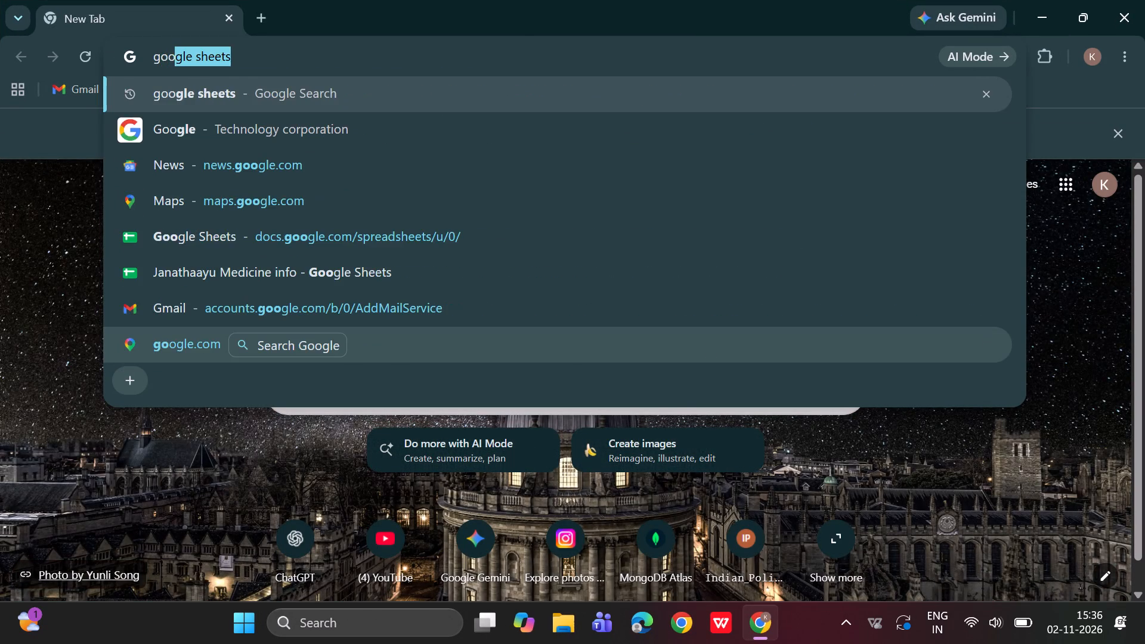
key(Return)
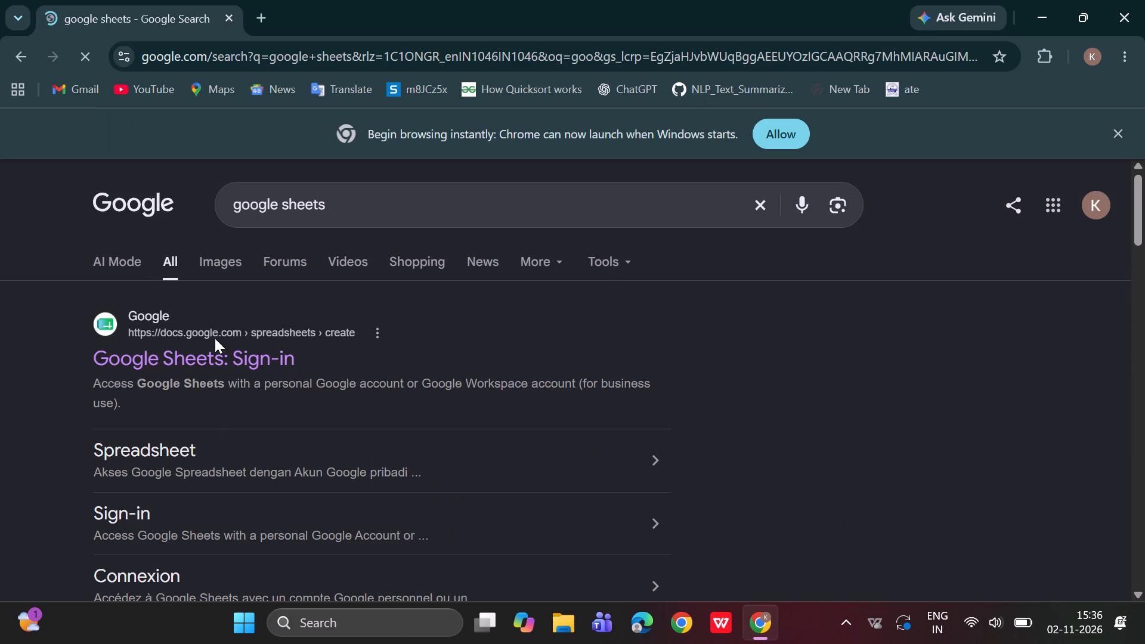
click(218, 351)
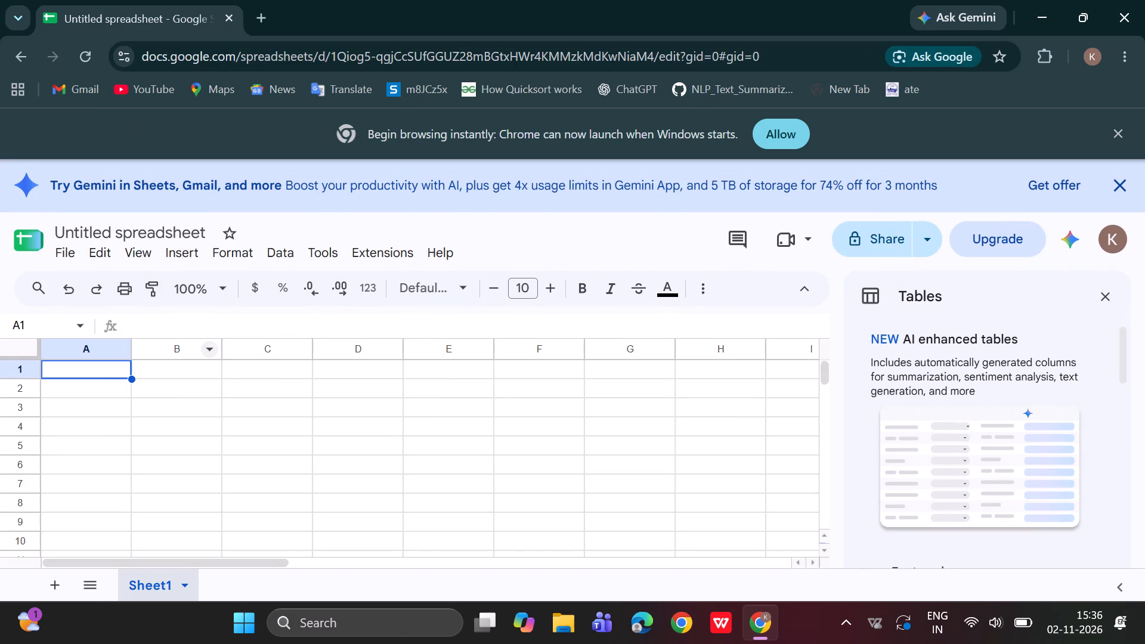
click(18, 224)
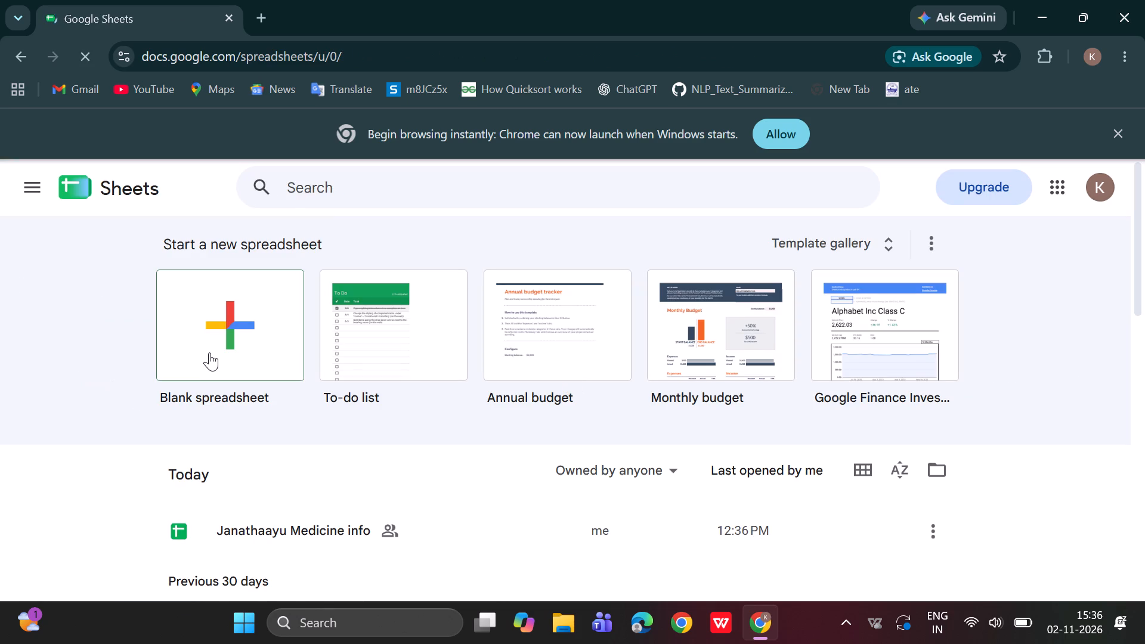
click(309, 521)
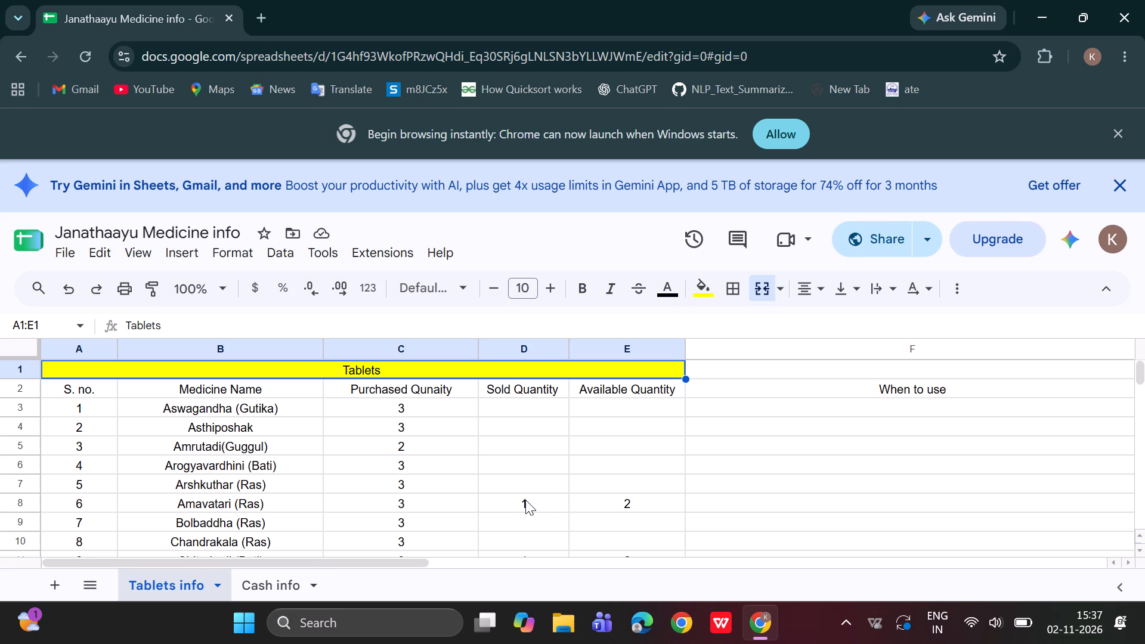
Find "rhuko" in the Tablets info sheet and set Rhukot linment's sold quantity to 1 and available quantity to 4.
scroll(525, 500, down, 1)
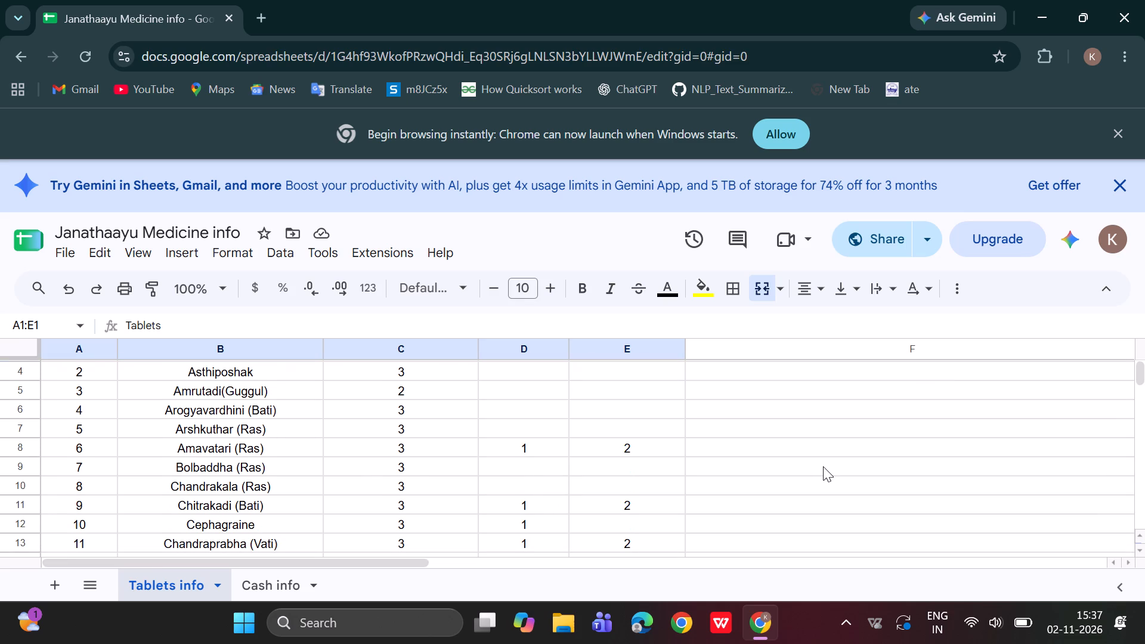
click(823, 466)
key(ctrl+f)
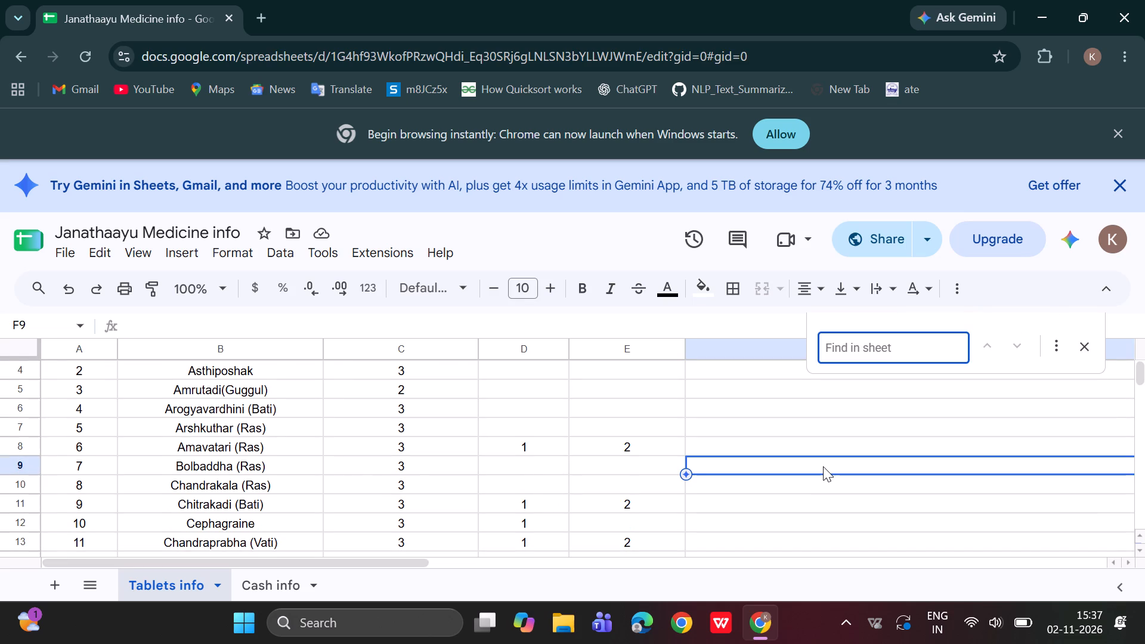
text(rhuko)
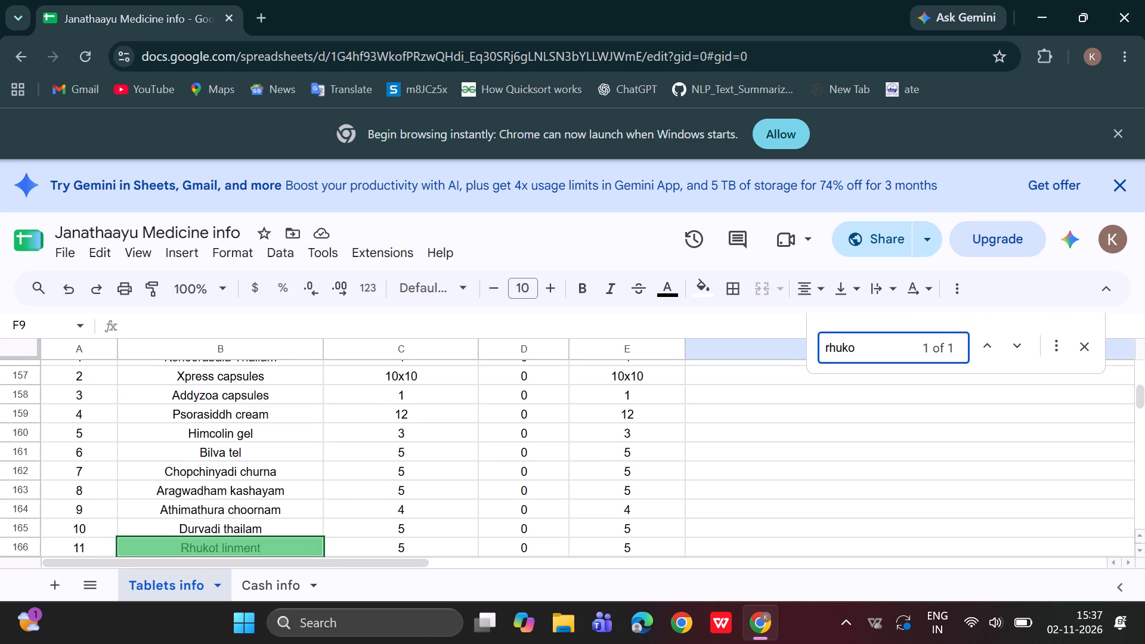
click(441, 547)
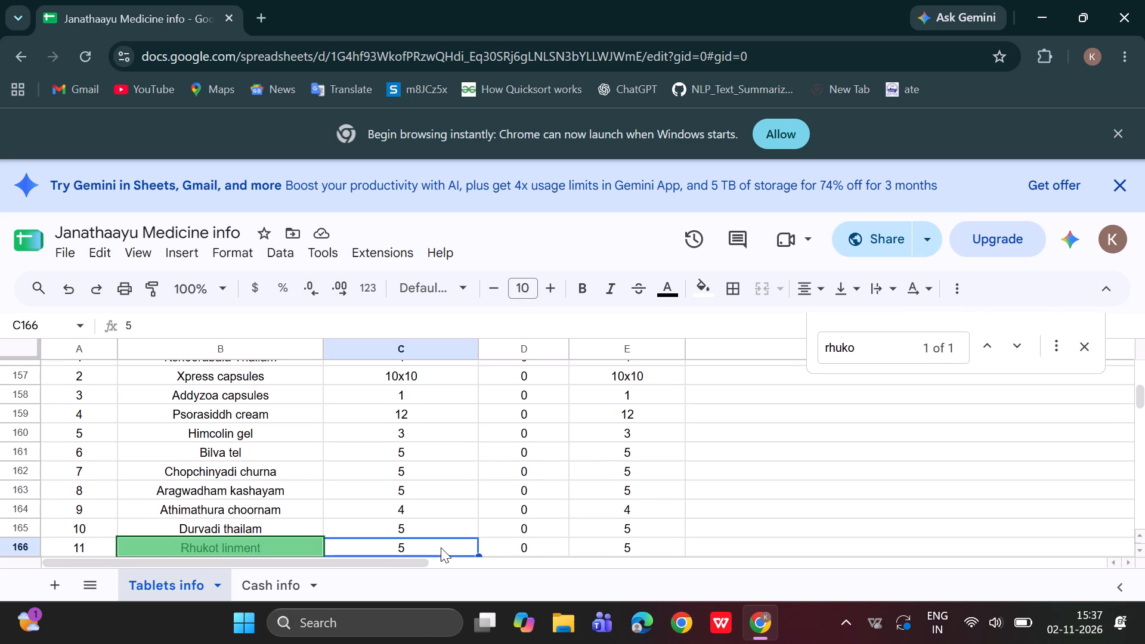
click(507, 547)
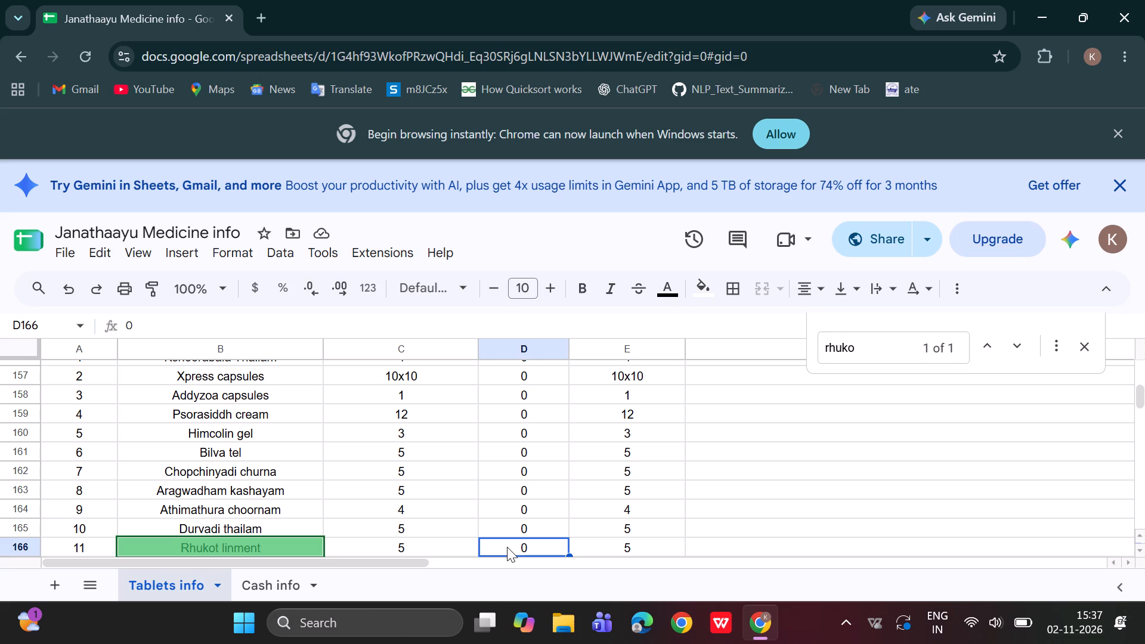
key(BackSpace)
key(1)
key(Right)
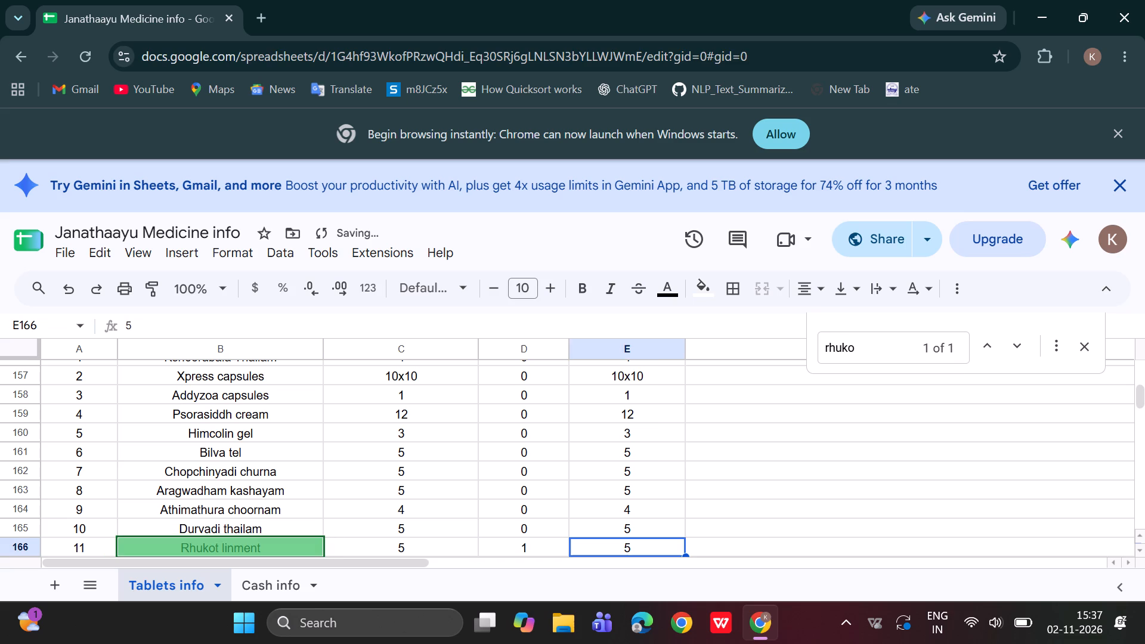
key(BackSpace)
key(4)
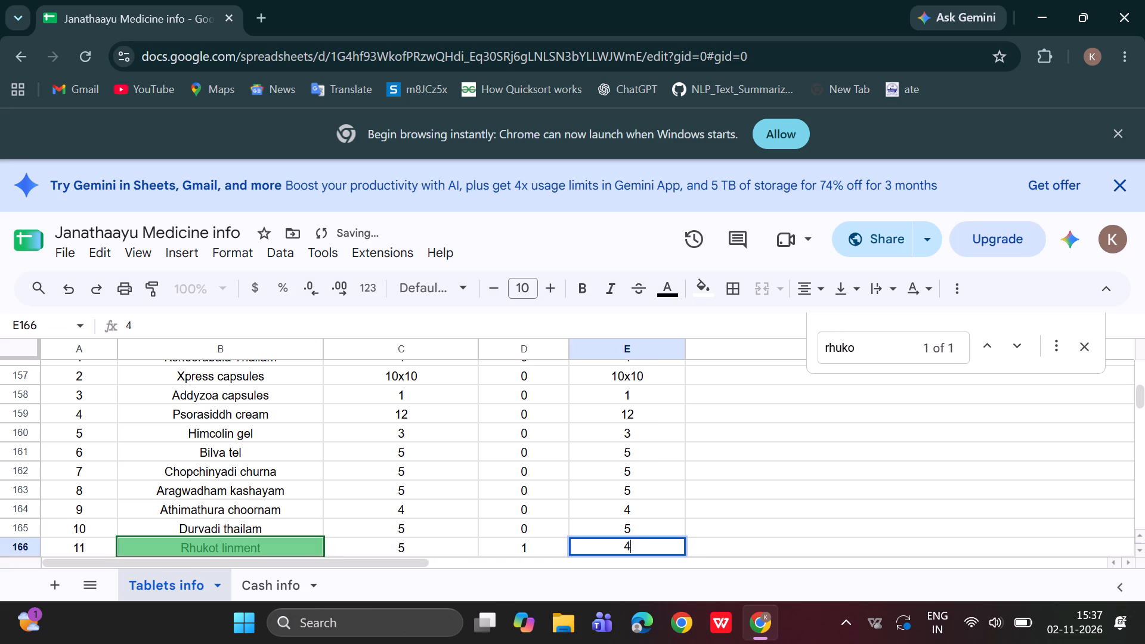
click(824, 508)
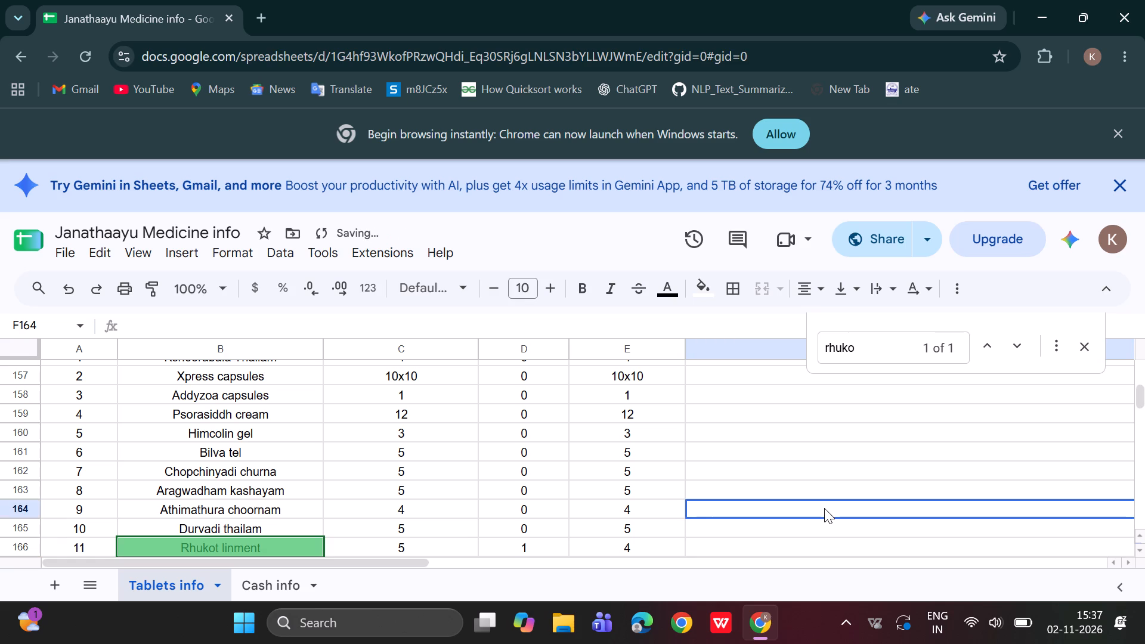
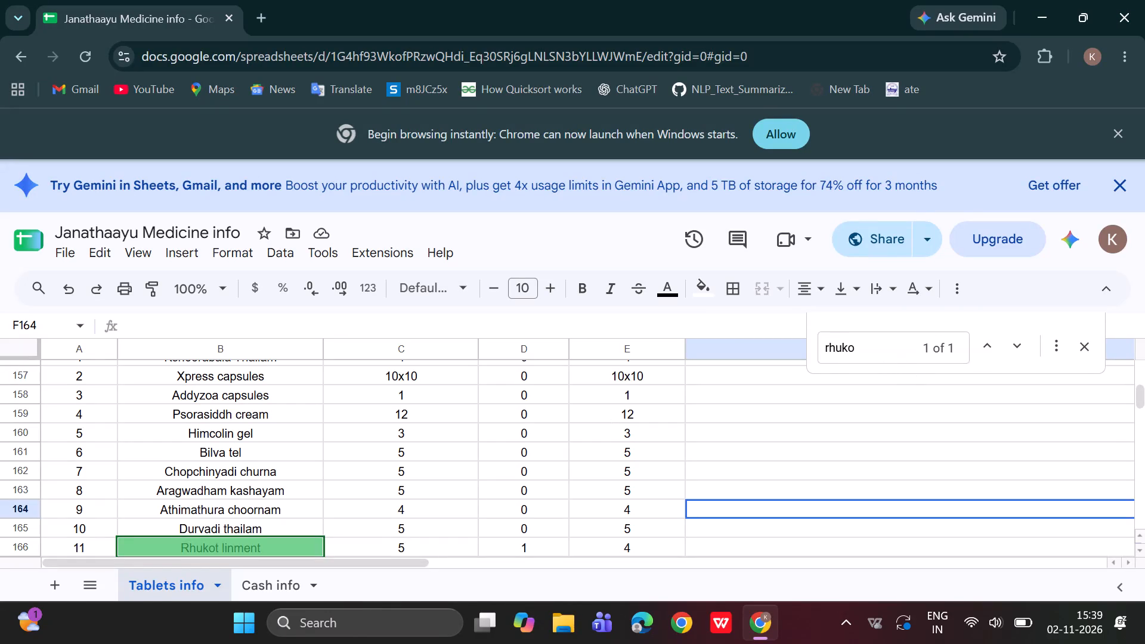
Search the Tablets info sheet for "gandha" and go through the matches to the Gandha Tailam (Capsules) entry.
click(892, 351)
click(909, 398)
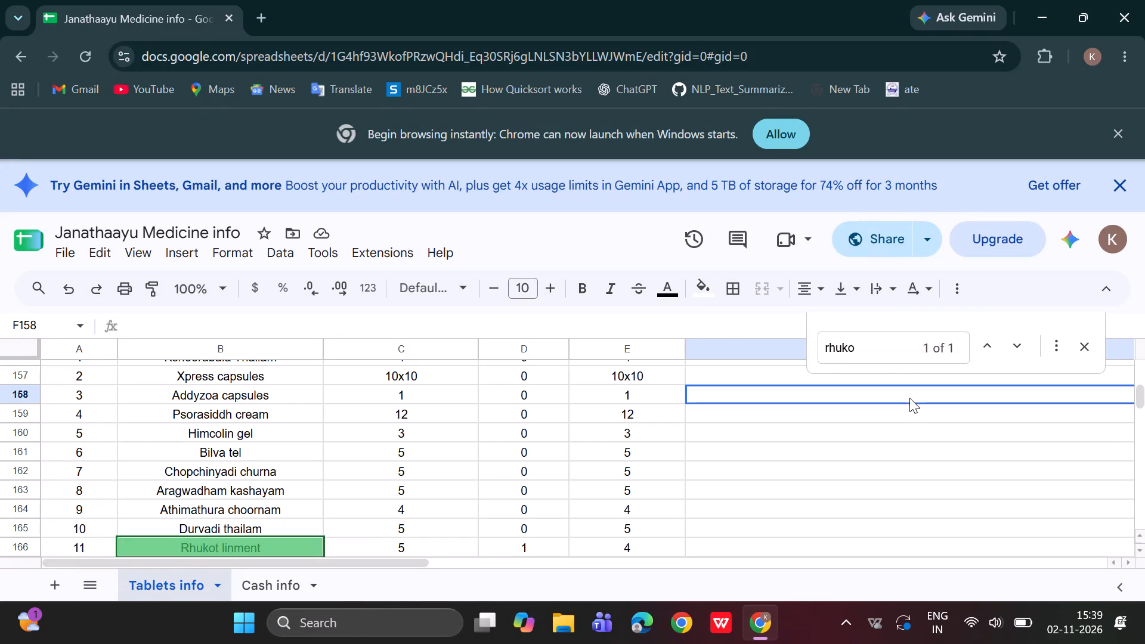
click(1079, 351)
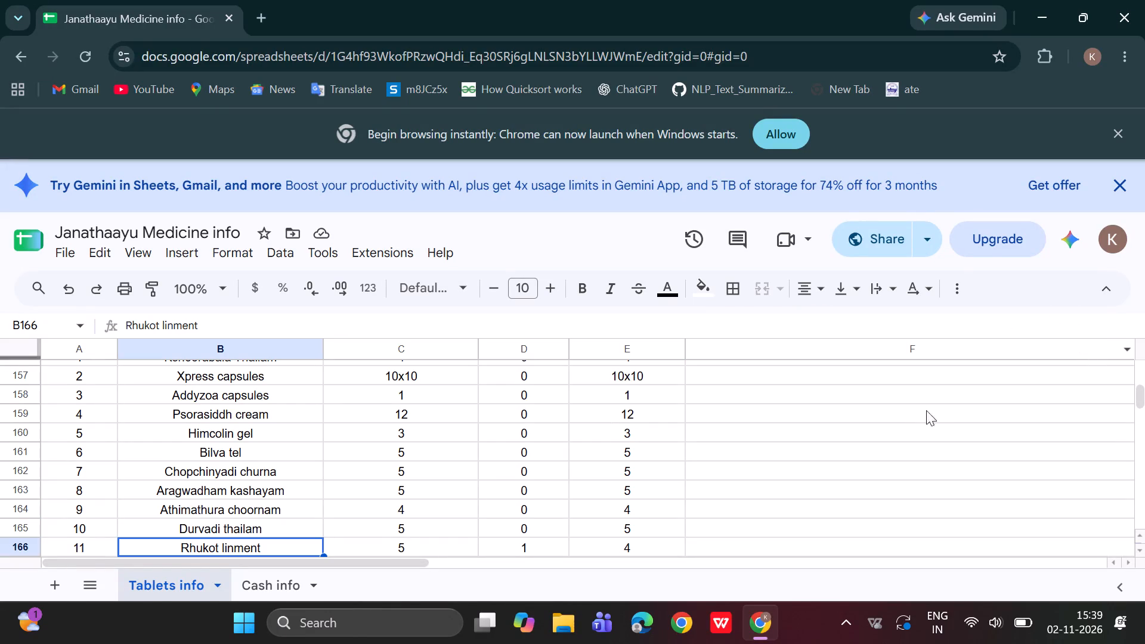
click(910, 422)
key(ctrl+f)
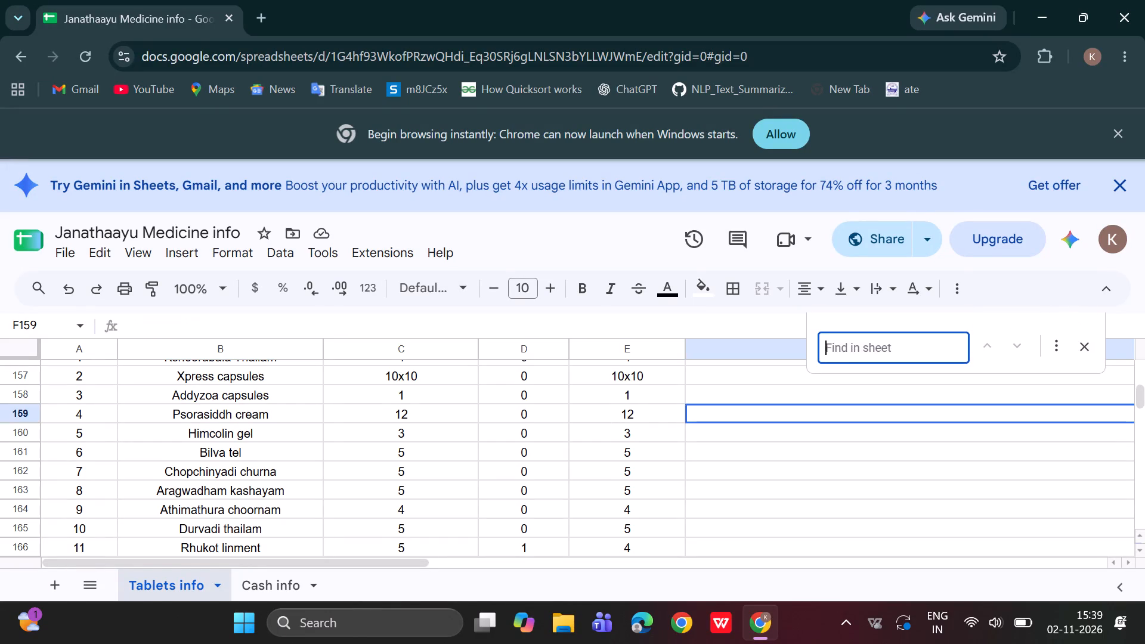
text(gandha)
key(space)
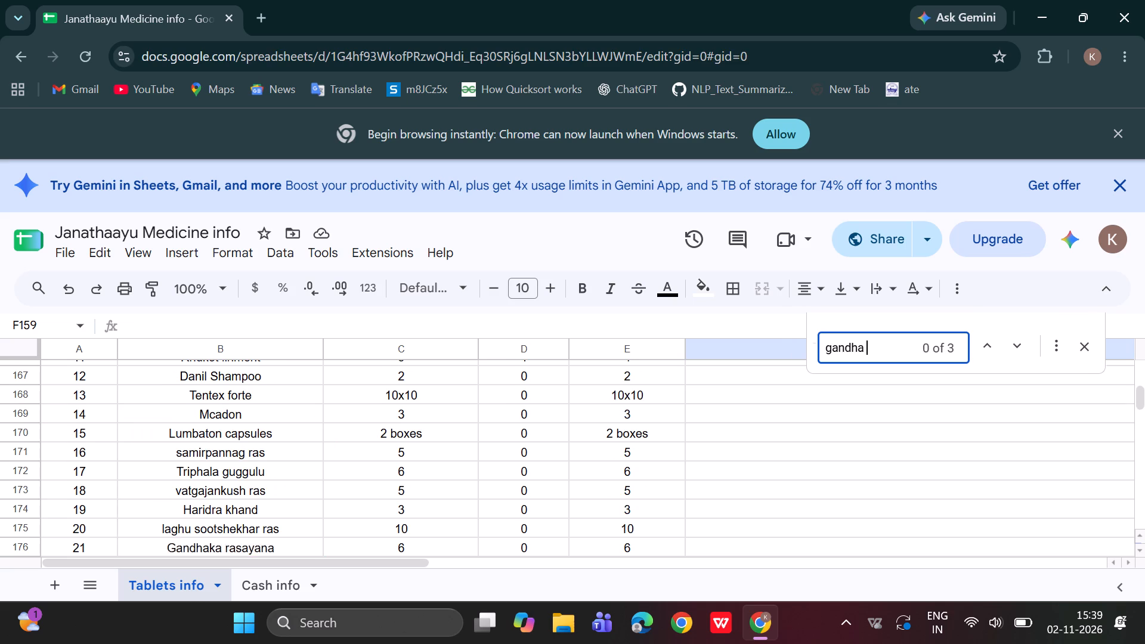
text(caps)
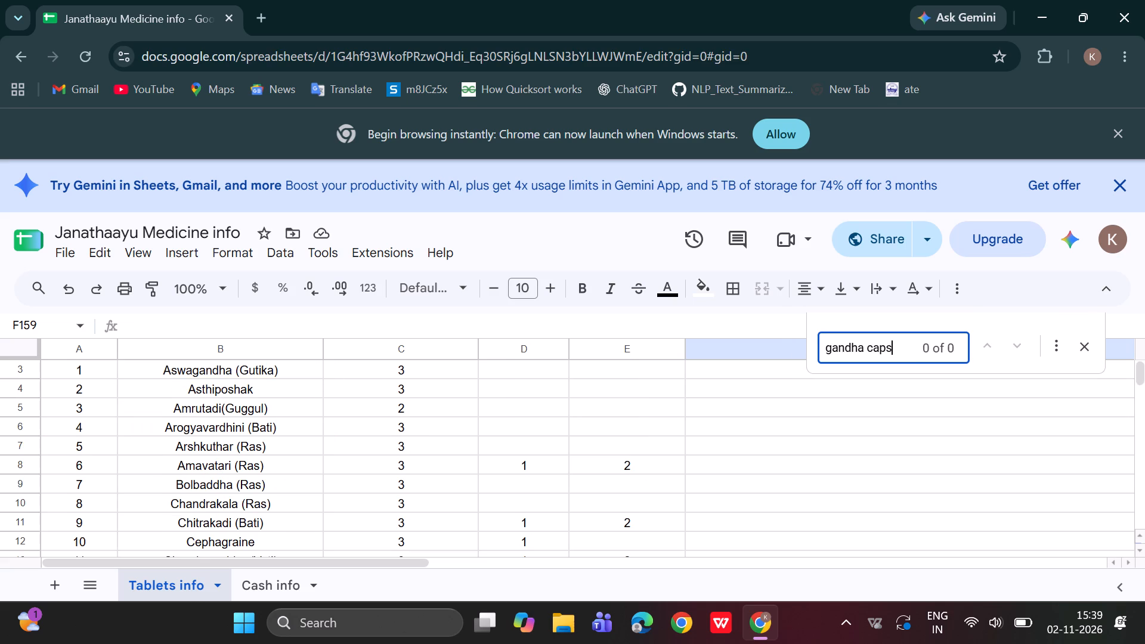
key(BackSpace)
key(BackSpace)
key(BackSpace)
key(BackSpace)
key(BackSpace)
key(BackSpace)
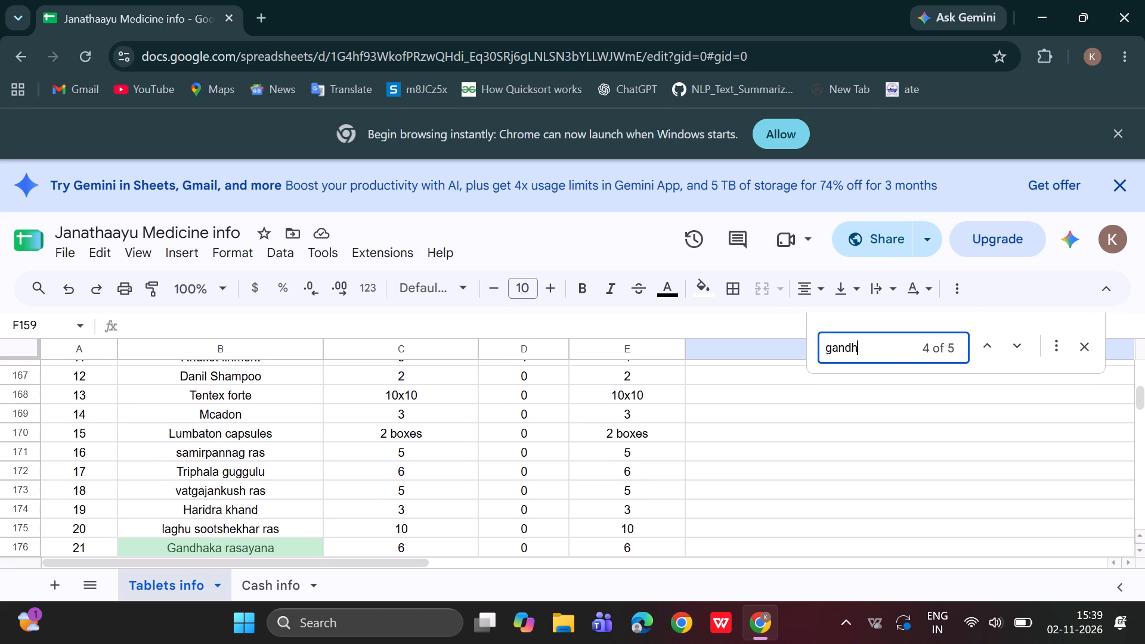
key(a)
key(Return)
key(Return)
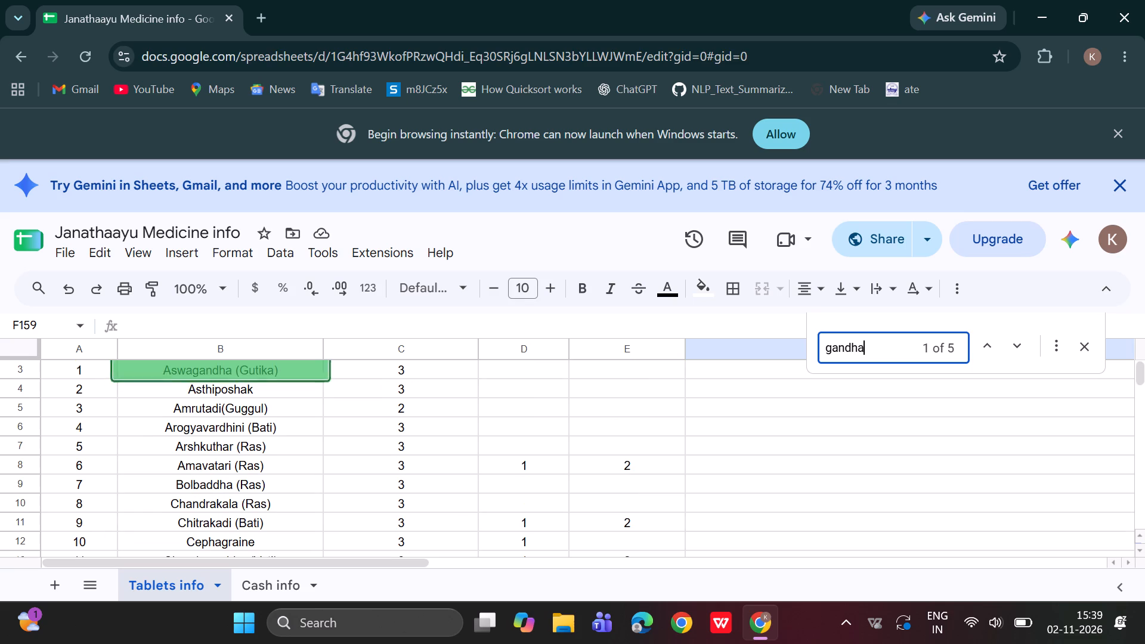
key(Return)
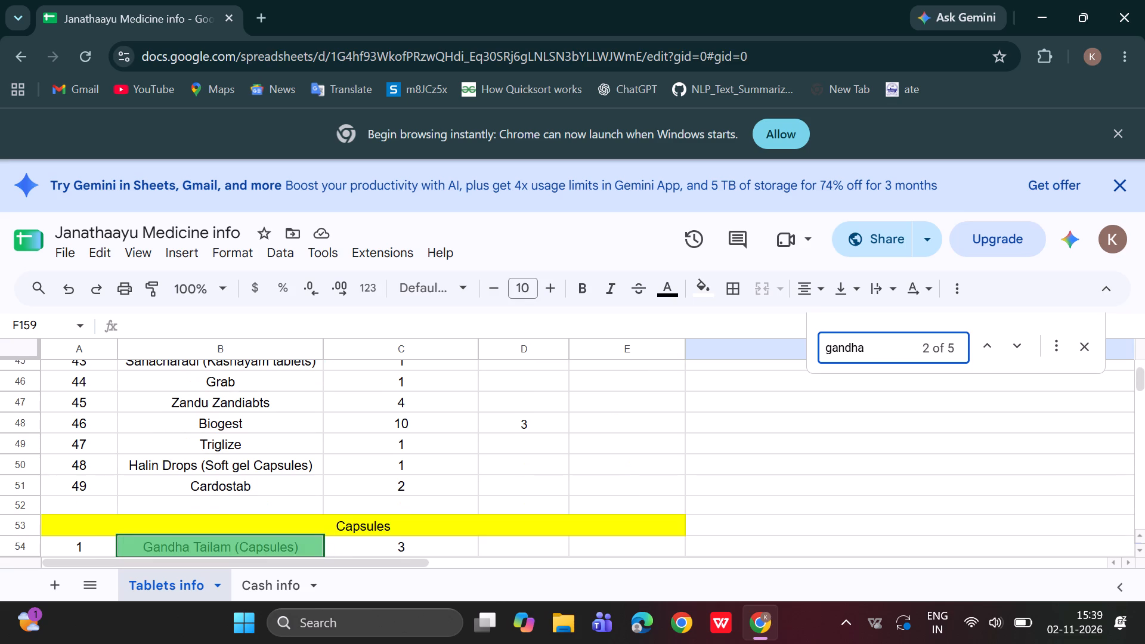
key(Return)
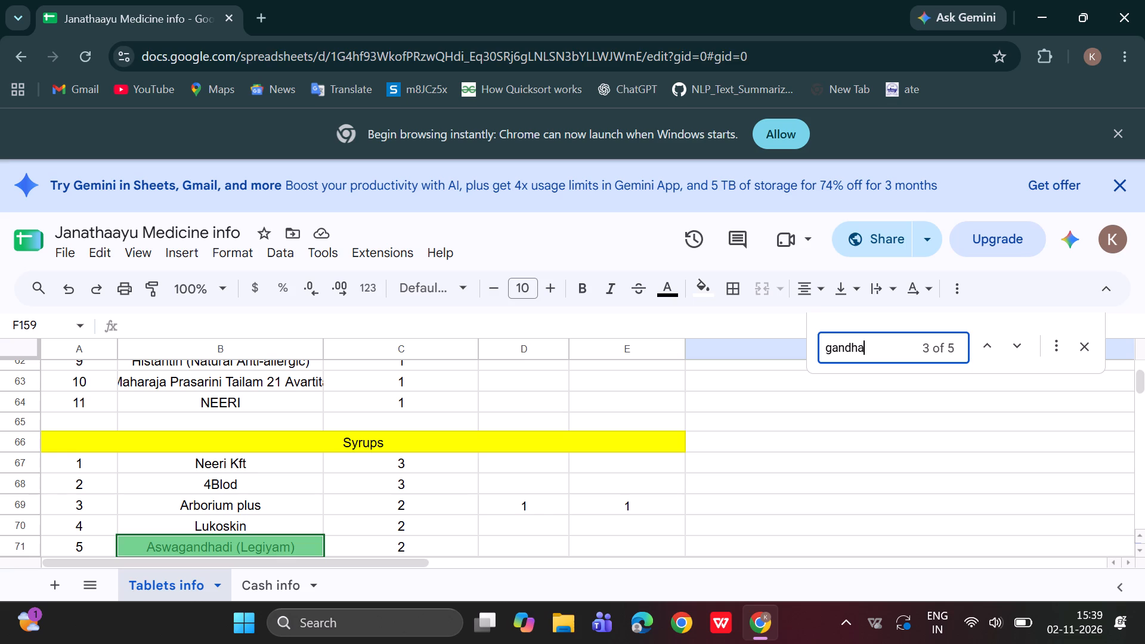
key(Up)
key(Up)
key(Return)
key(Return)
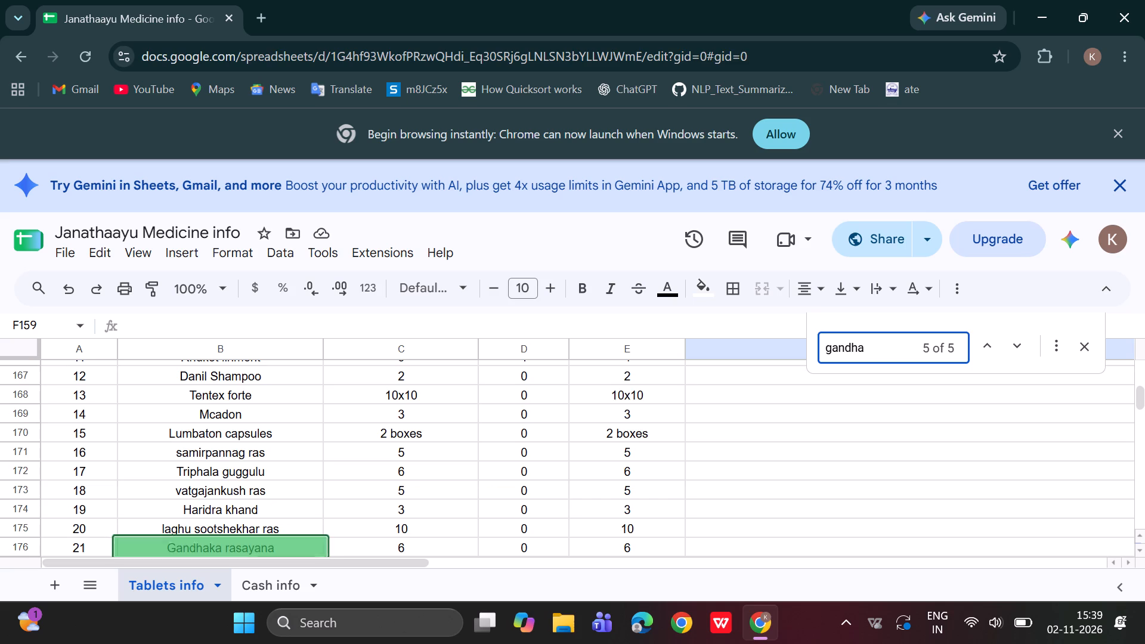
key(Return)
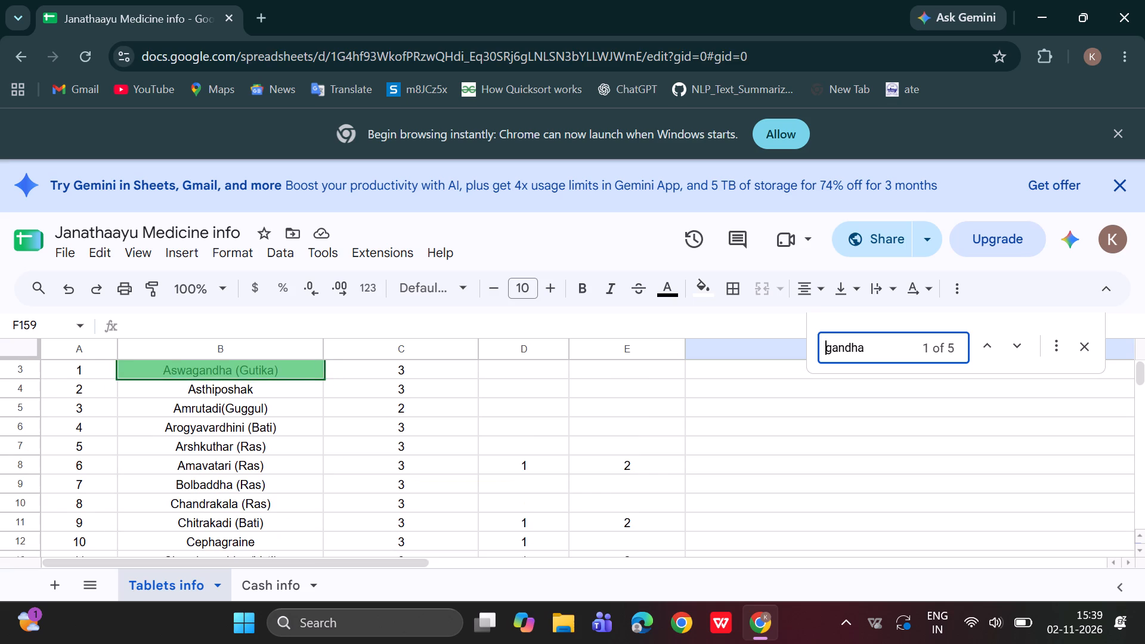
key(Return)
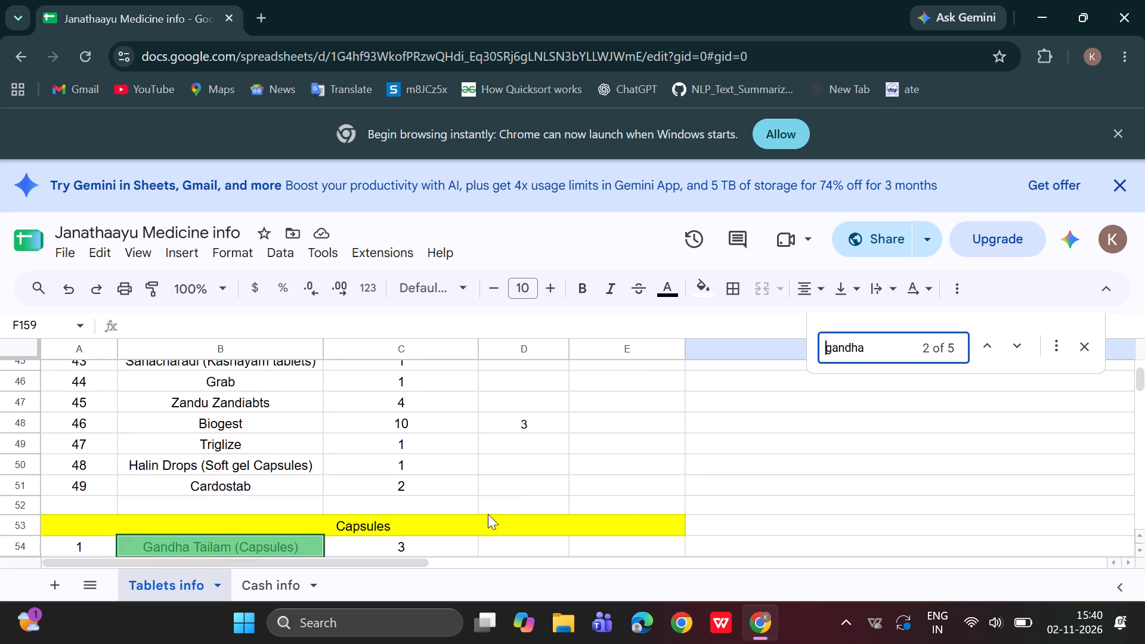
Set Gandha Tailam (Capsules)'s stock quantity in column C to 30, sold quantity to 6 and available quantity to 24.
click(507, 546)
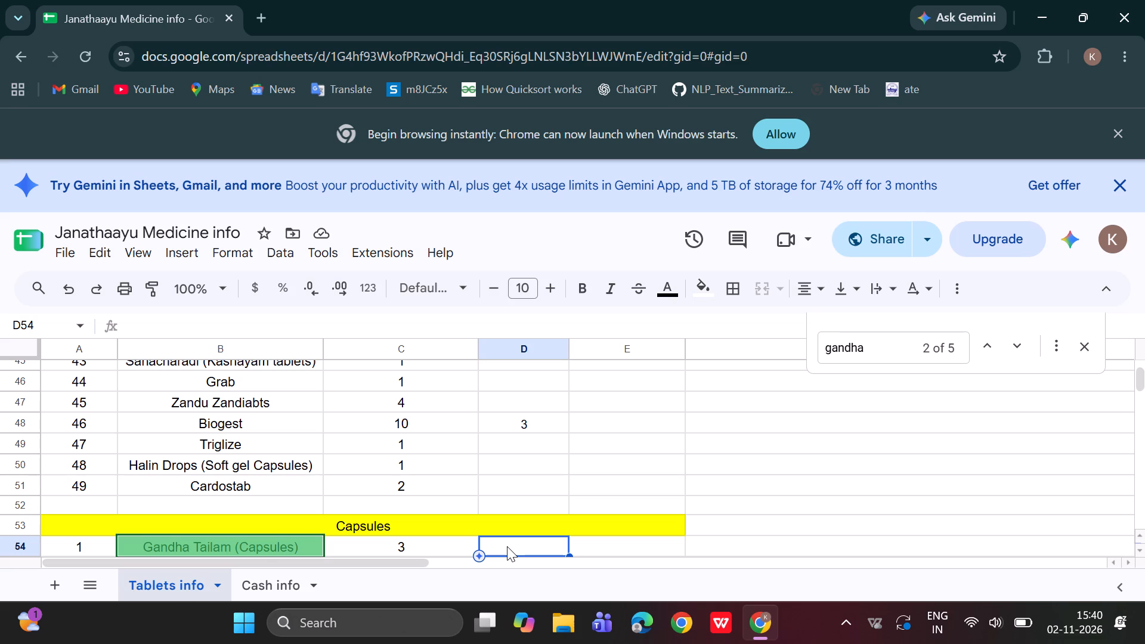
click(431, 547)
scroll(431, 547, down, 1)
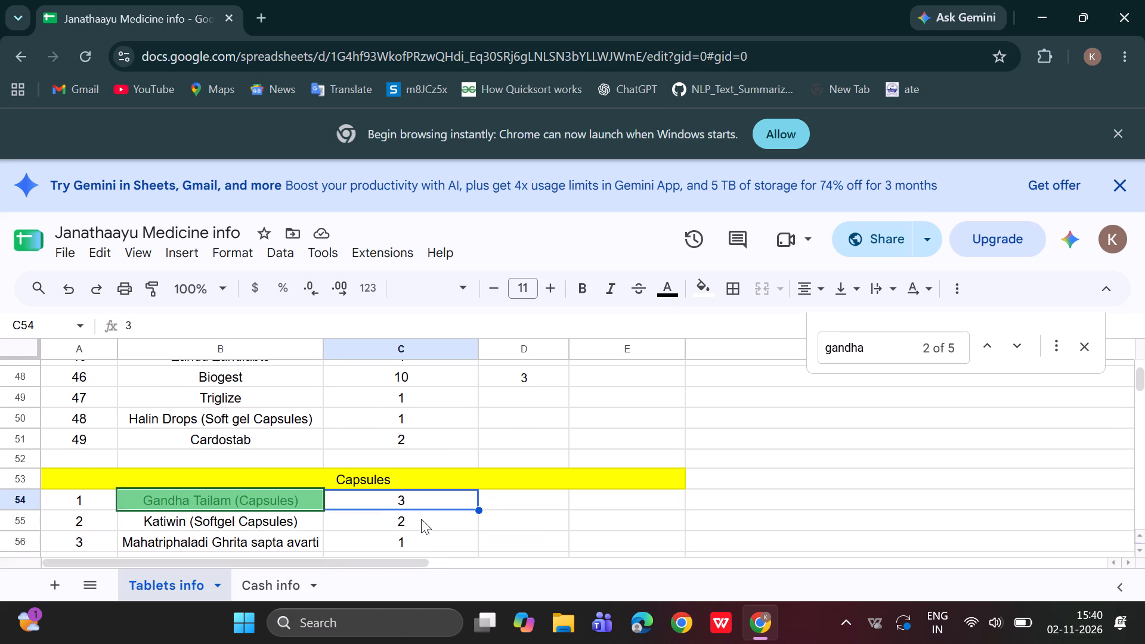
double_click(421, 500)
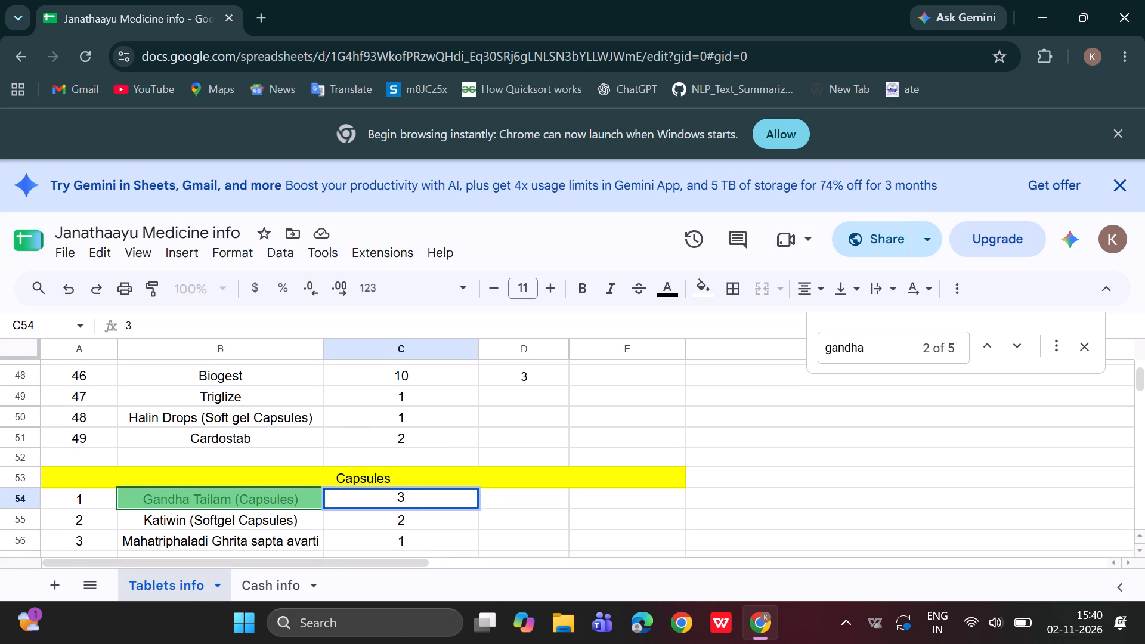
key(0)
click(497, 497)
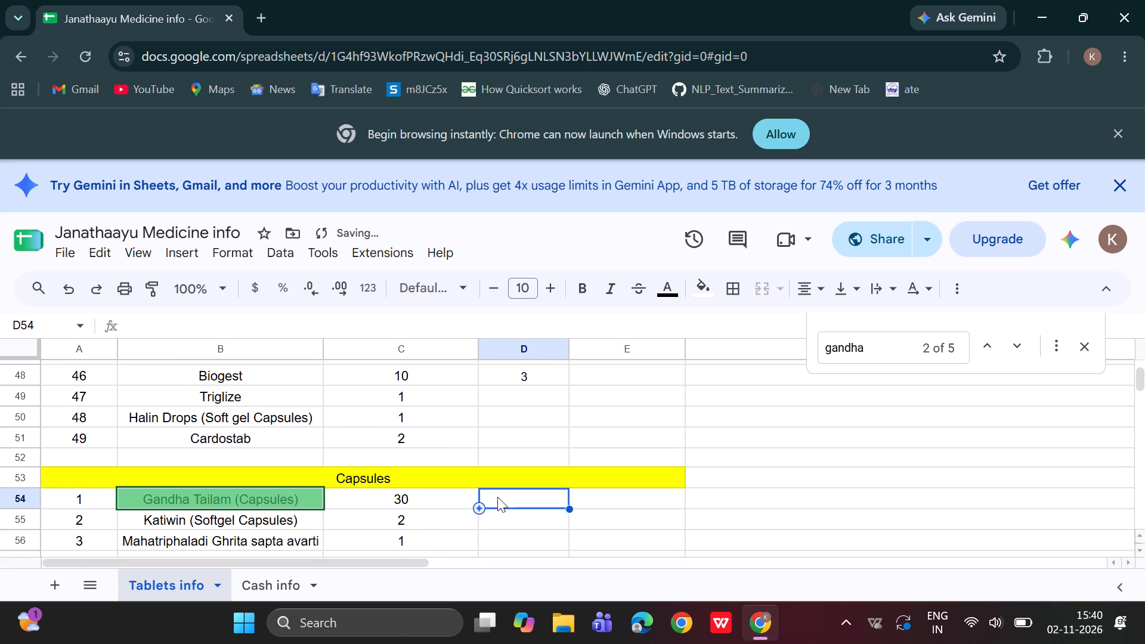
key(6)
key(Right)
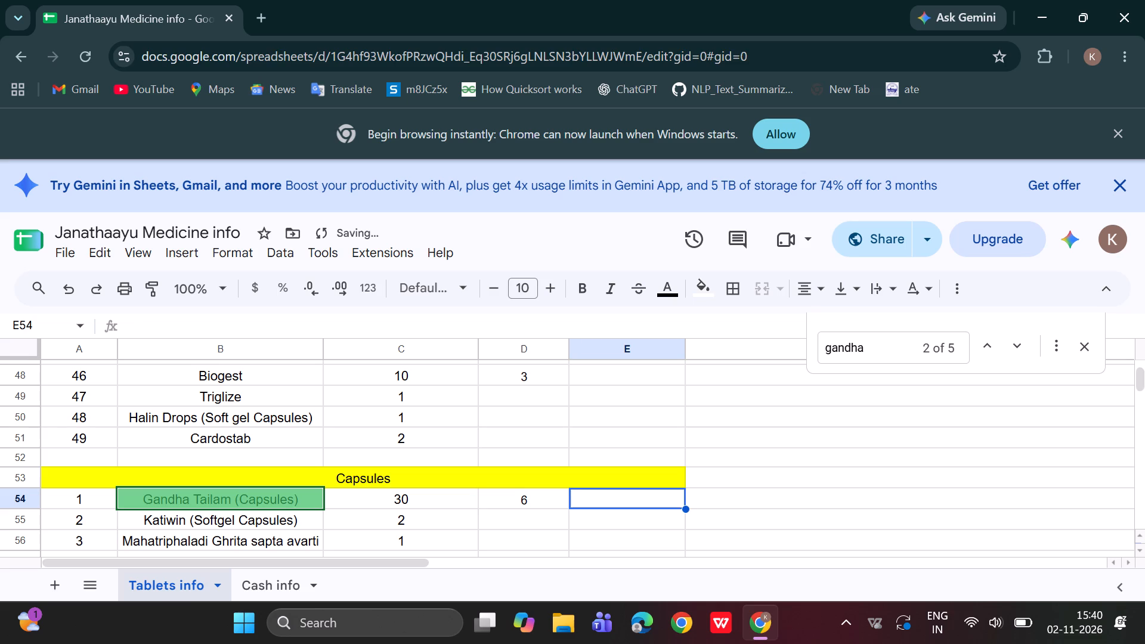
text(24)
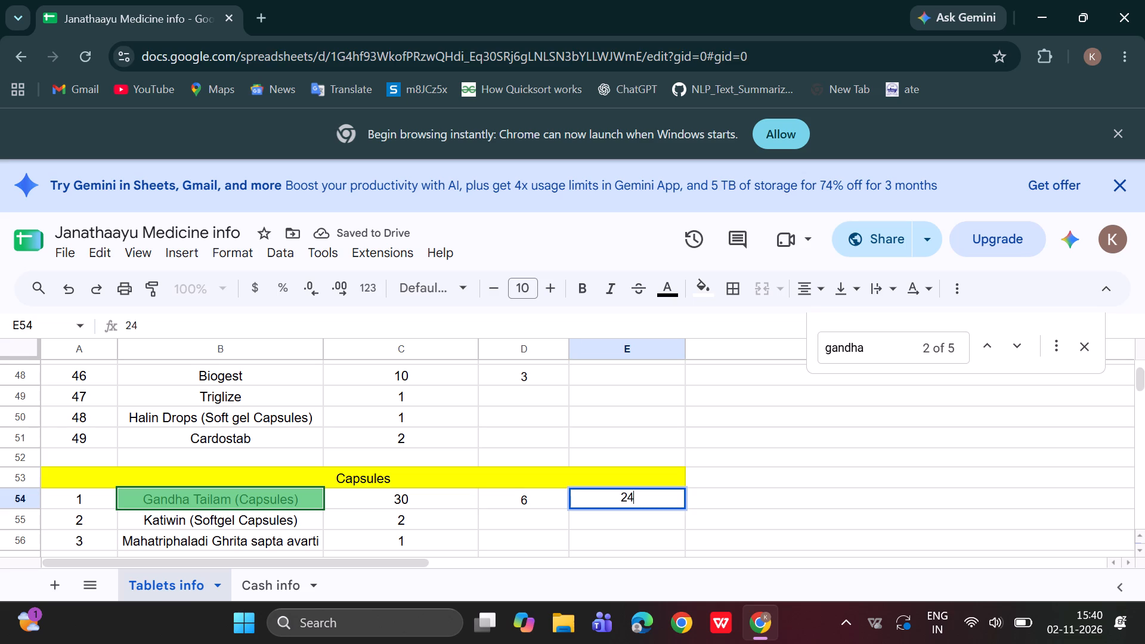
click(779, 498)
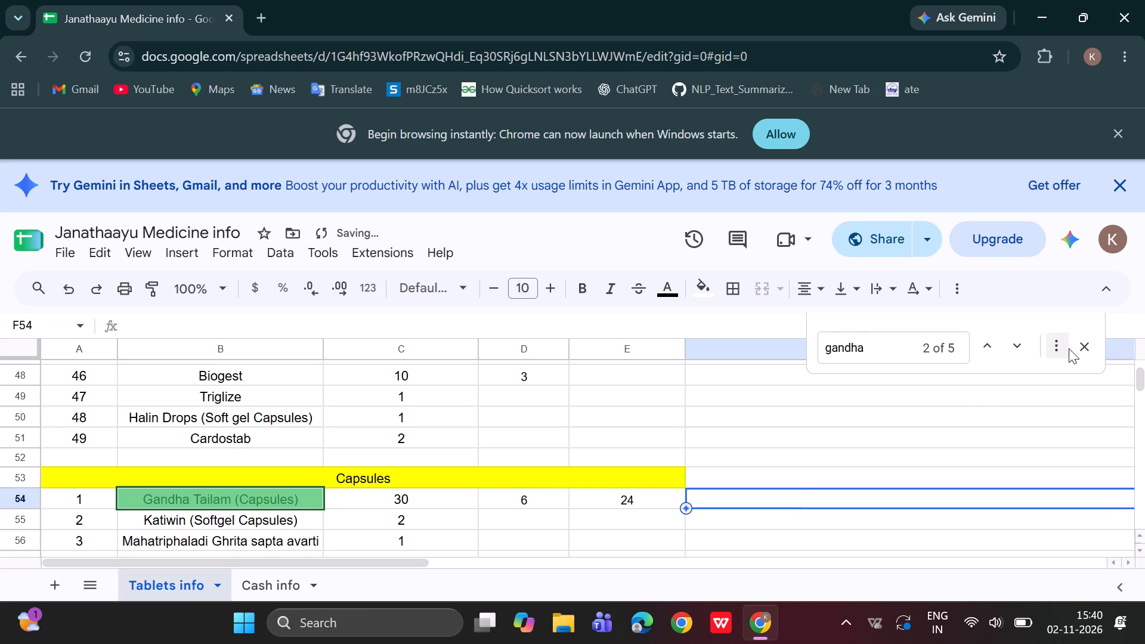
click(1078, 346)
click(916, 444)
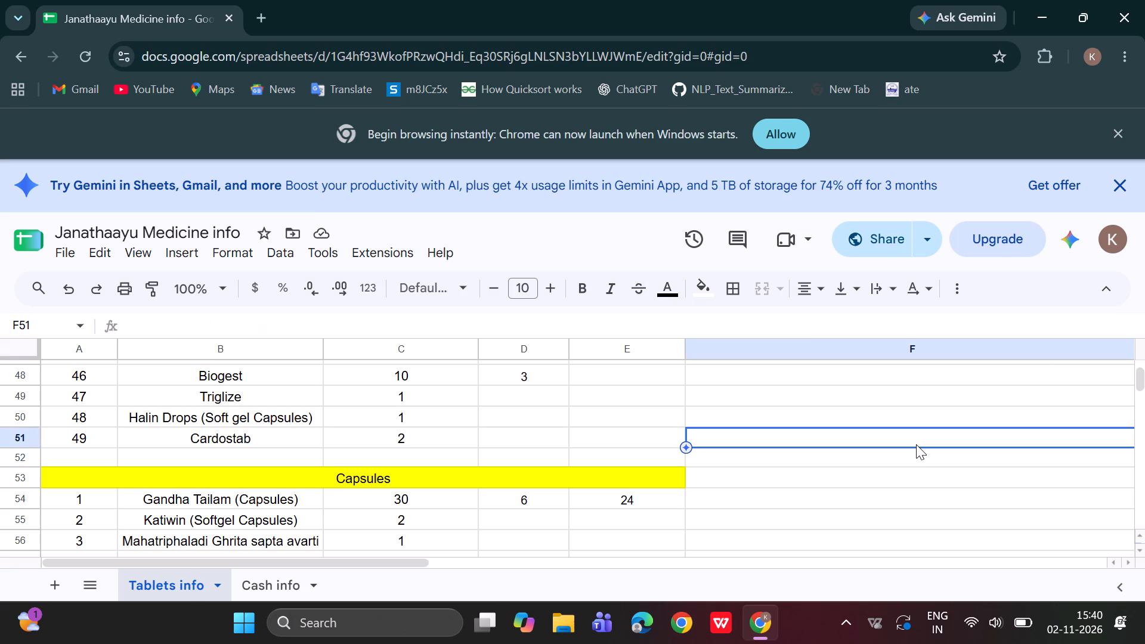
Find "vatgajan" in the sheet and select the sold quantity of vatgajankush ras.
key(ctrl+f)
text(vat)
text(gajan)
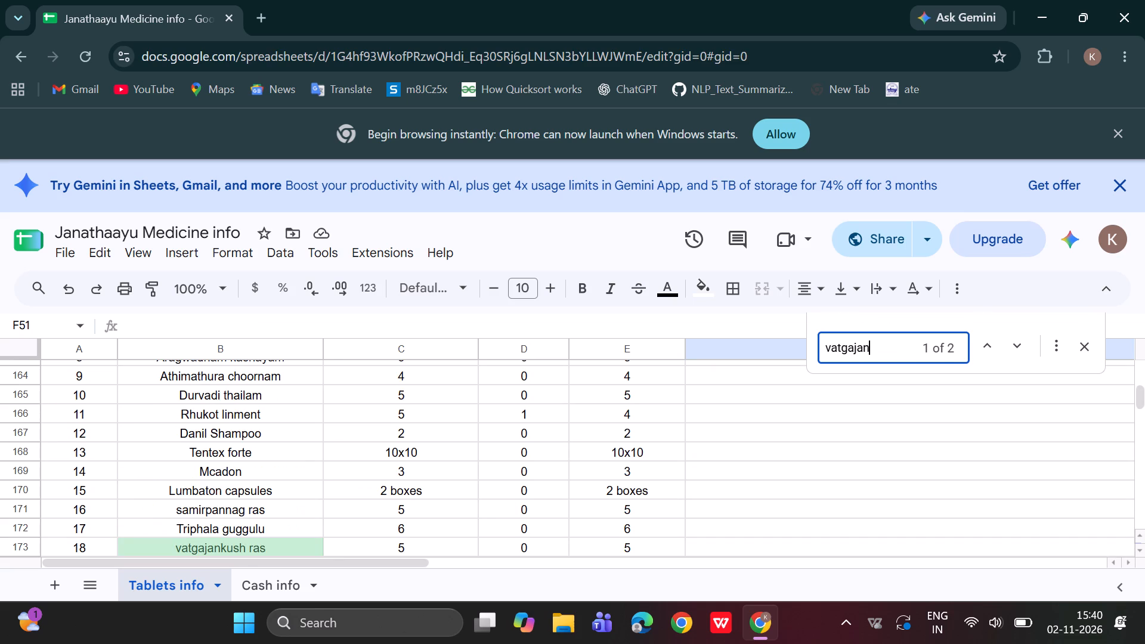
click(546, 544)
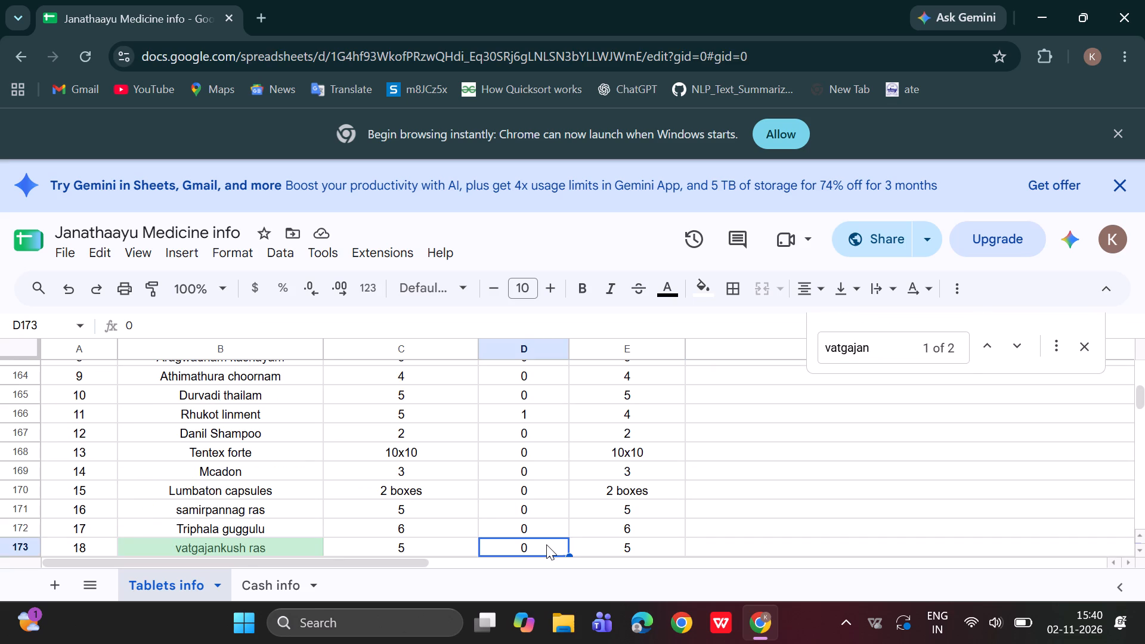
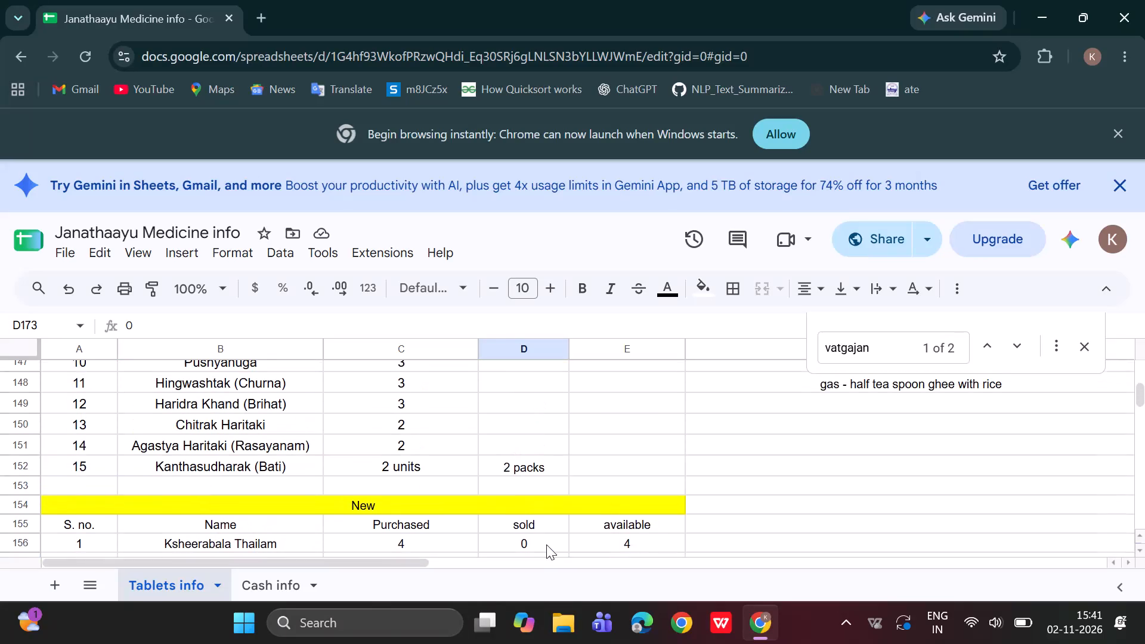
Close the current search and search the sheet afresh for "vatgajankush ras", shortening the term to "vatgajankush".
scroll(546, 544, down, 4)
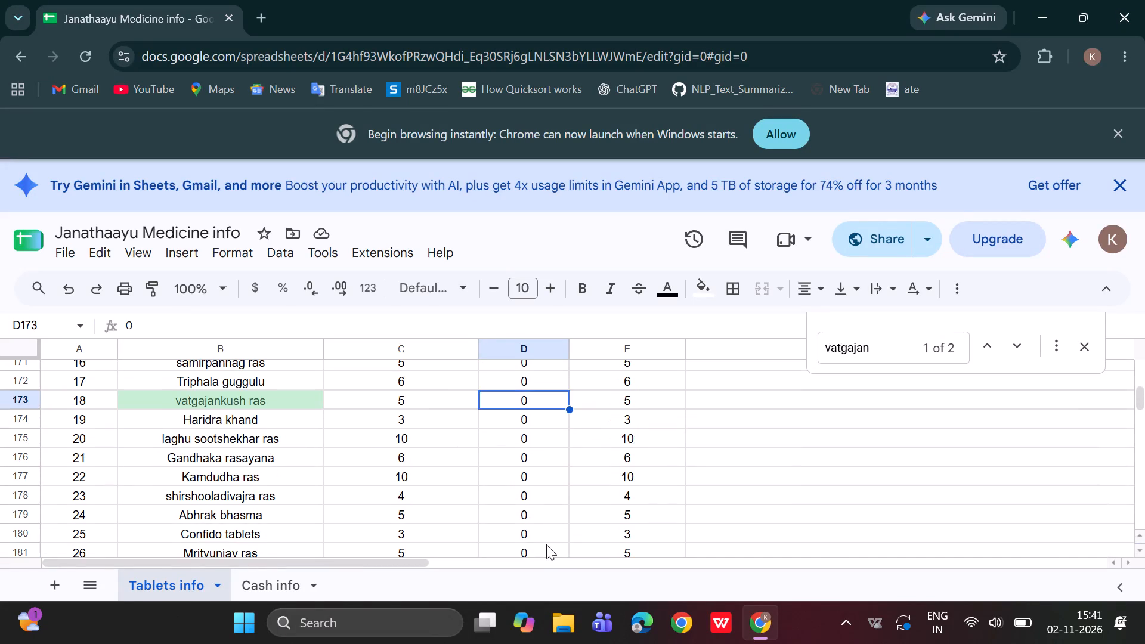
scroll(546, 544, up, 1)
click(1089, 347)
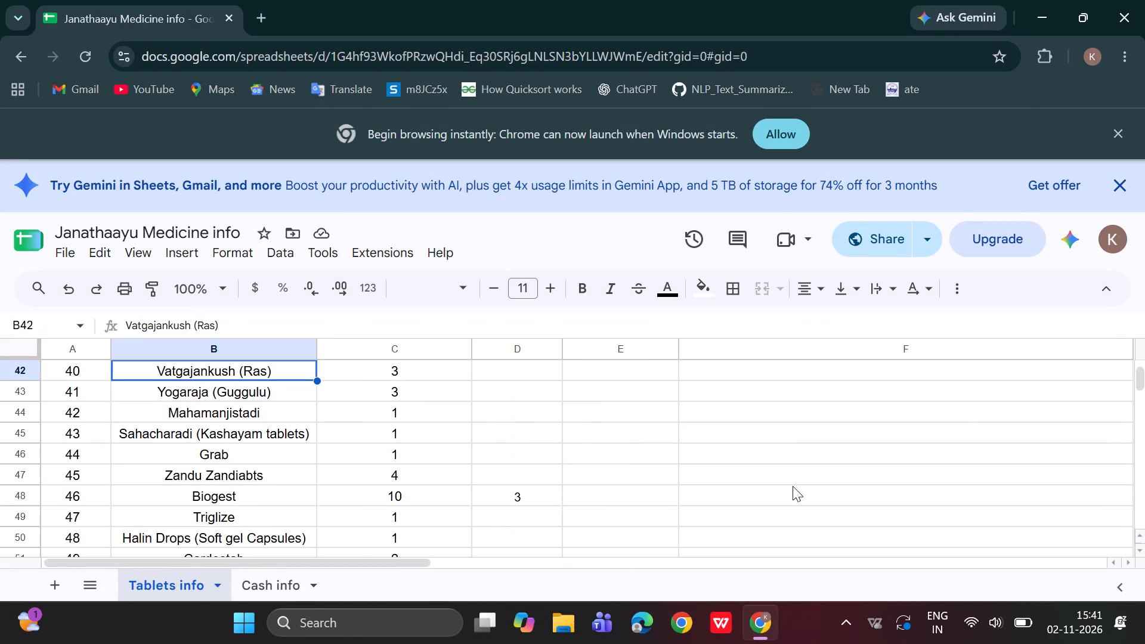
key(ctrl+f)
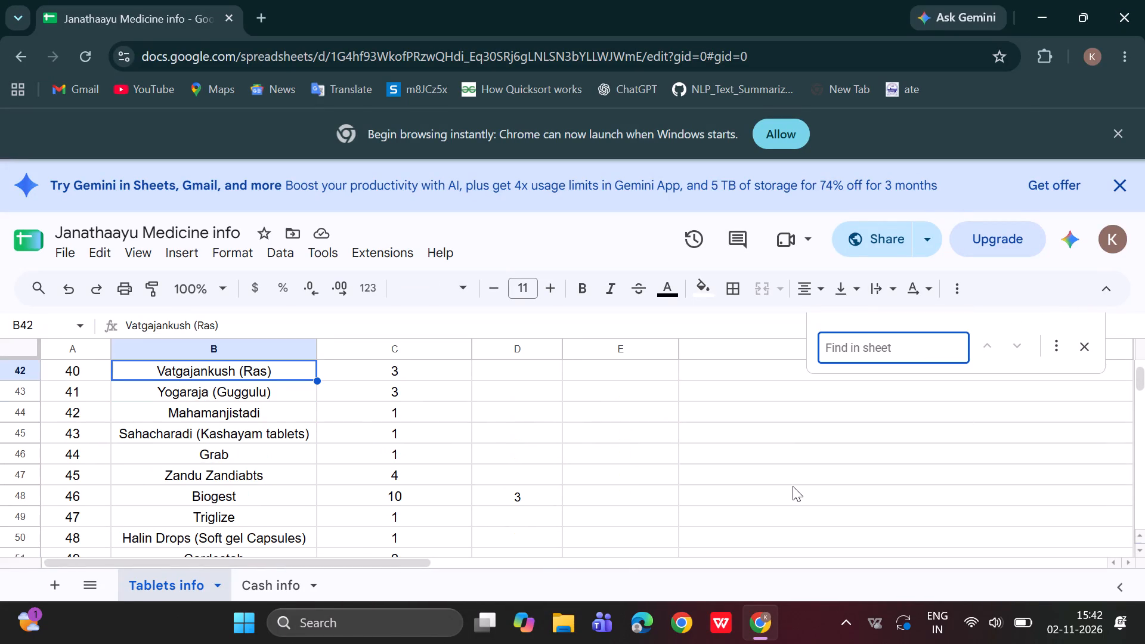
text(vat)
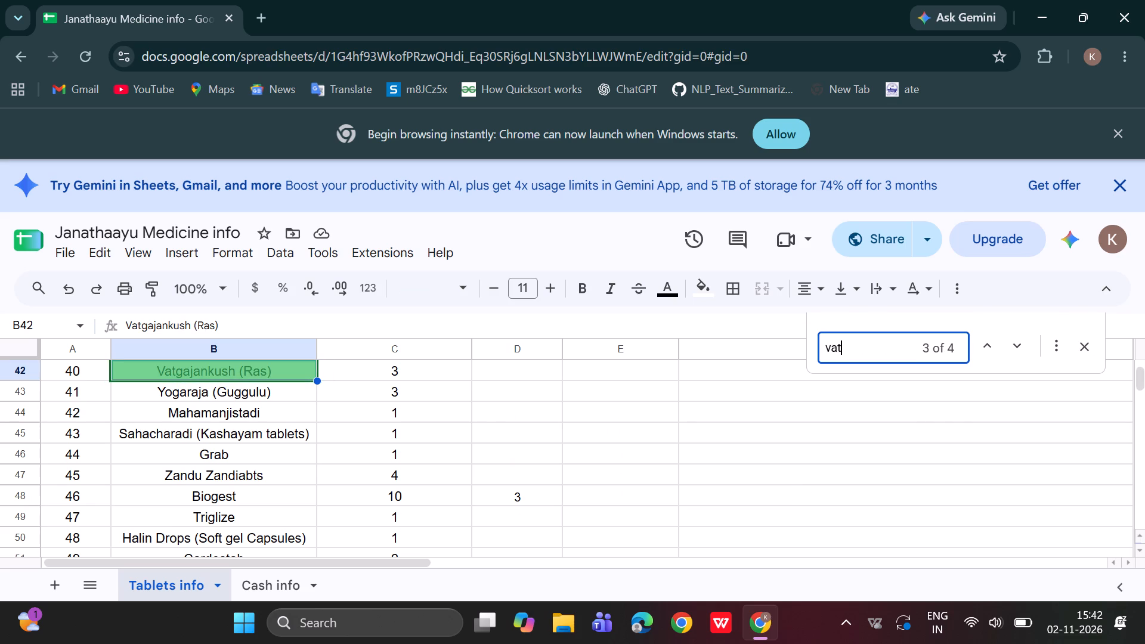
text(gajank)
text(ush ras)
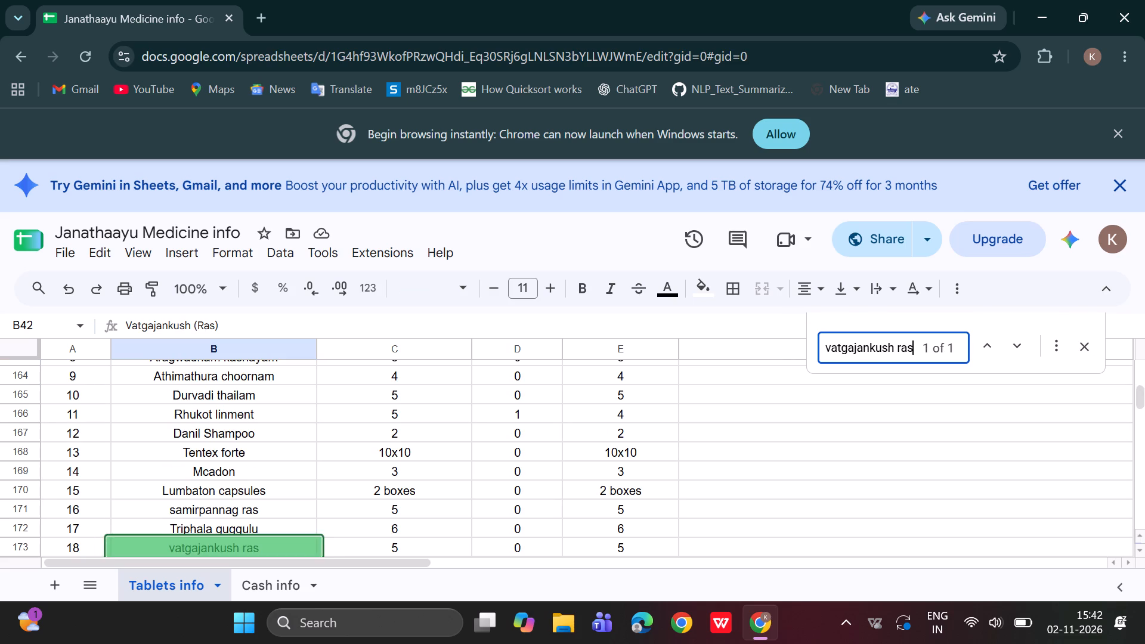
key(BackSpace)
key(BackSpace)
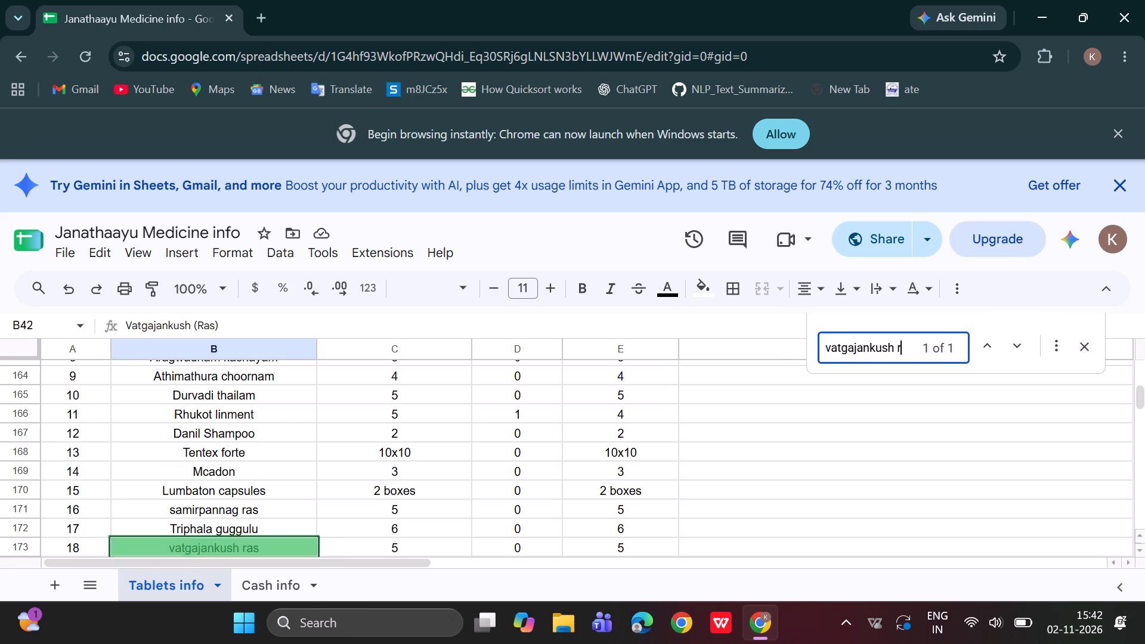
key(BackSpace)
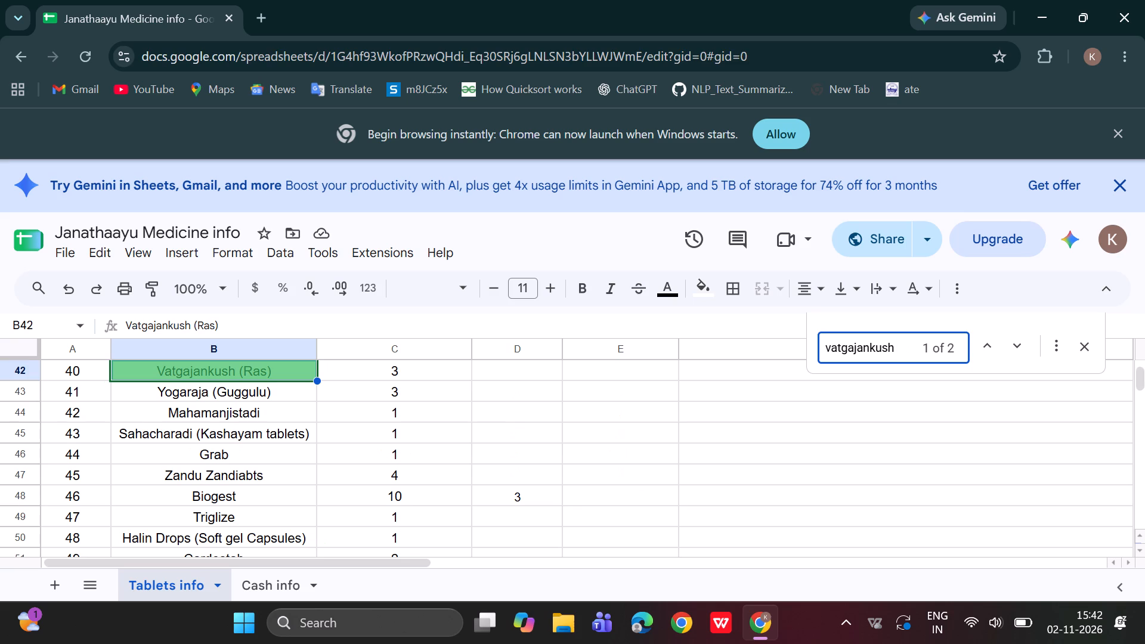
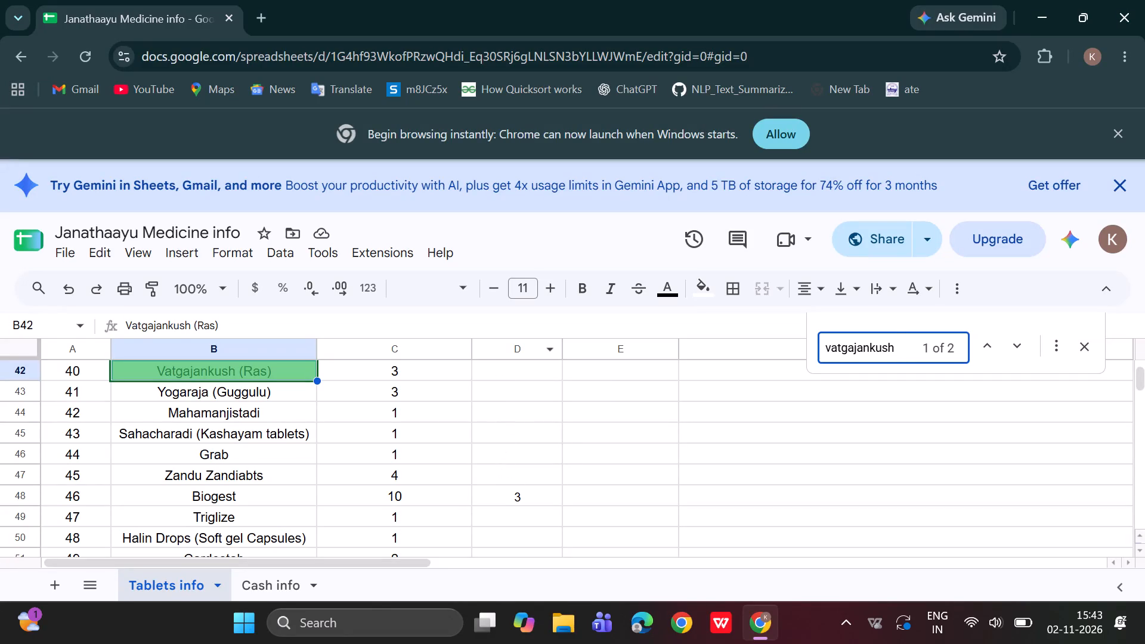
Enter 3 as the sold quantity in the Vatgajankush (Ras) row.
click(508, 373)
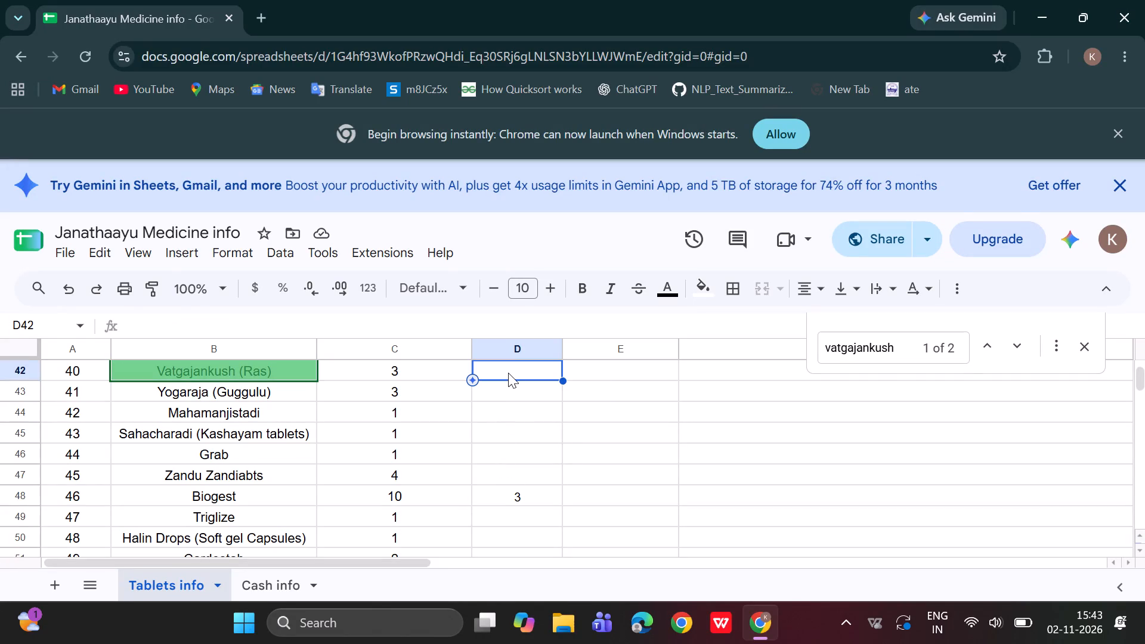
key(3)
key(Right)
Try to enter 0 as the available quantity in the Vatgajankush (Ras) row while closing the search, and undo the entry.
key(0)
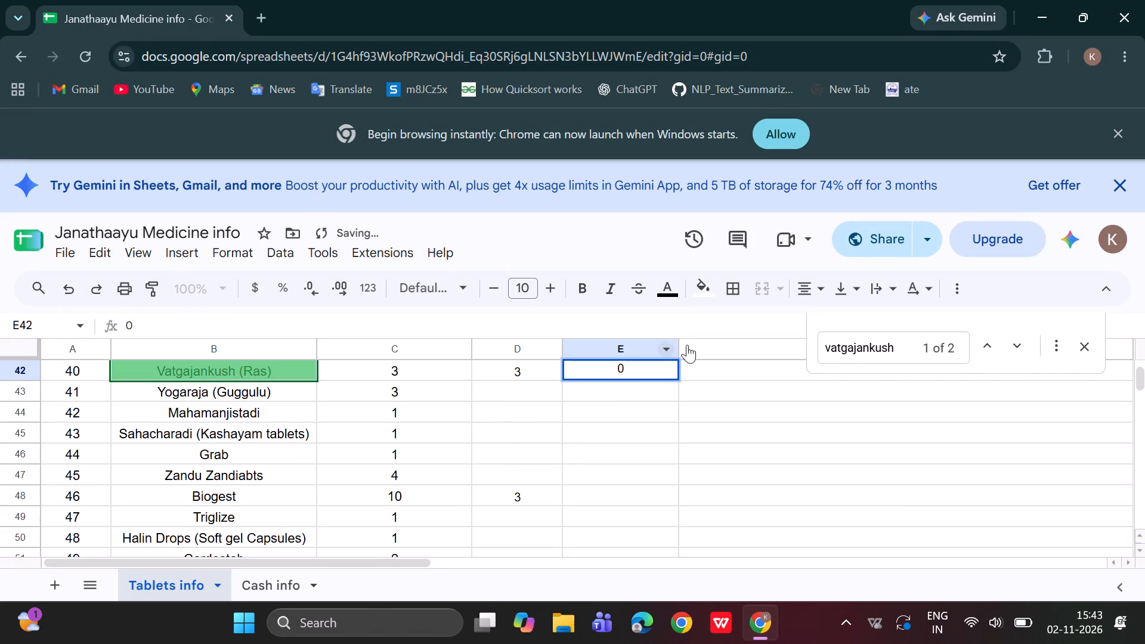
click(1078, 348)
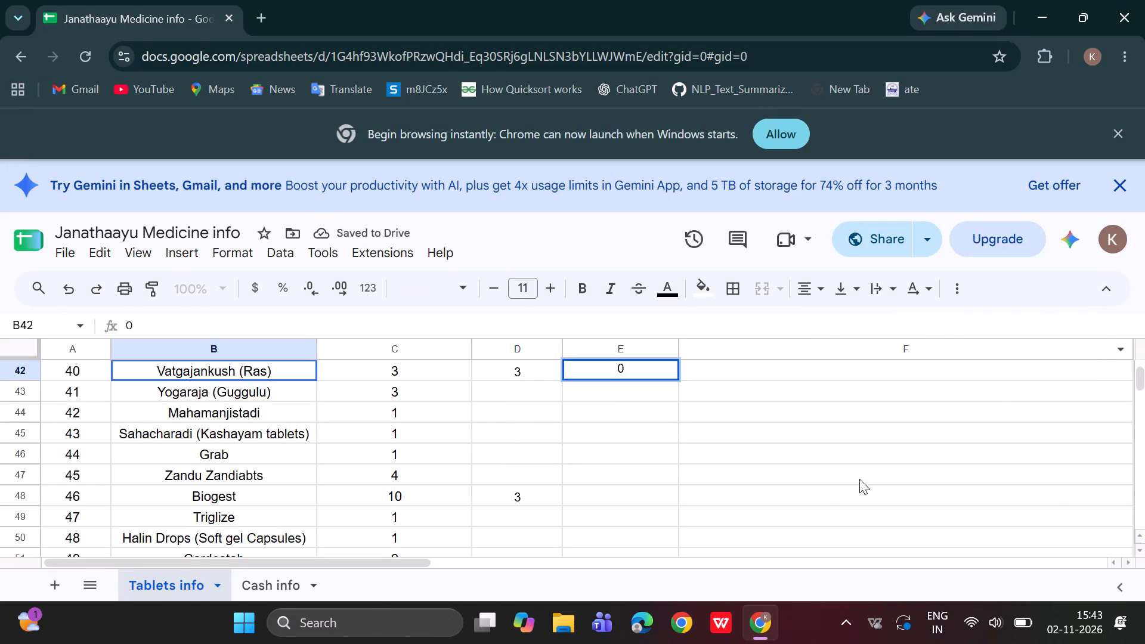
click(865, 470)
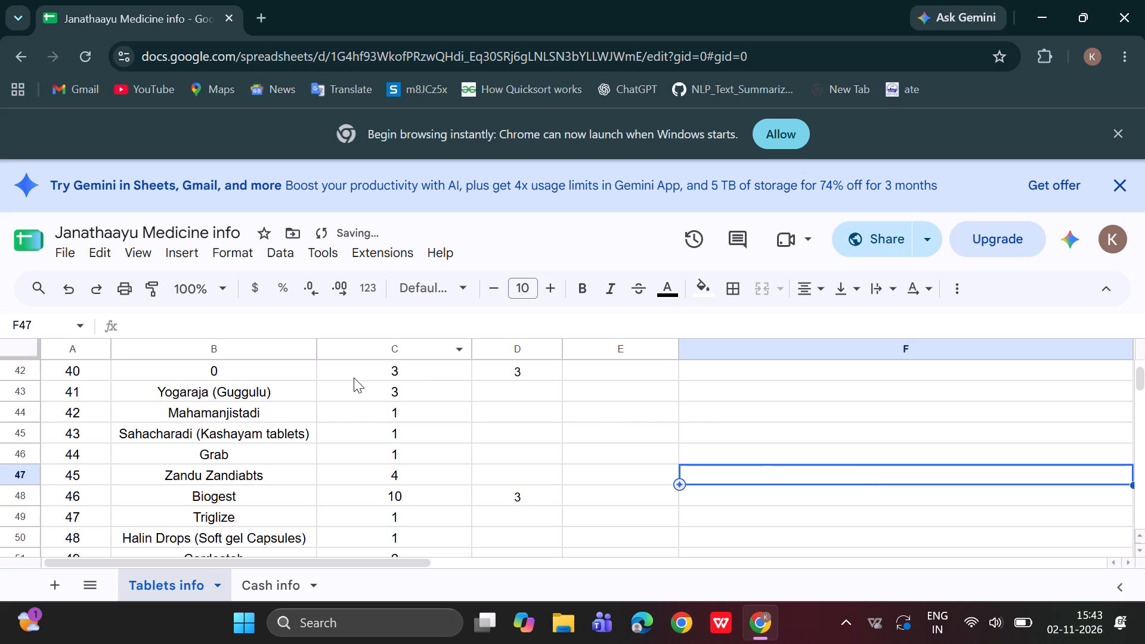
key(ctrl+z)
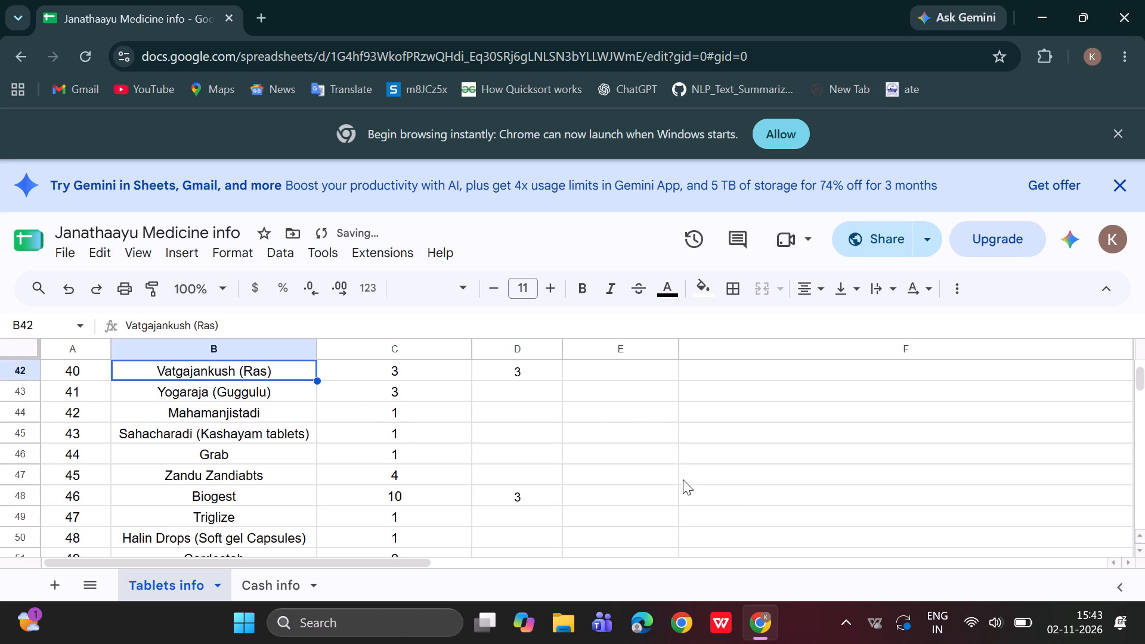
Enter 0 as the available quantity in the Vatgajankush (Ras) row.
click(634, 373)
key(0)
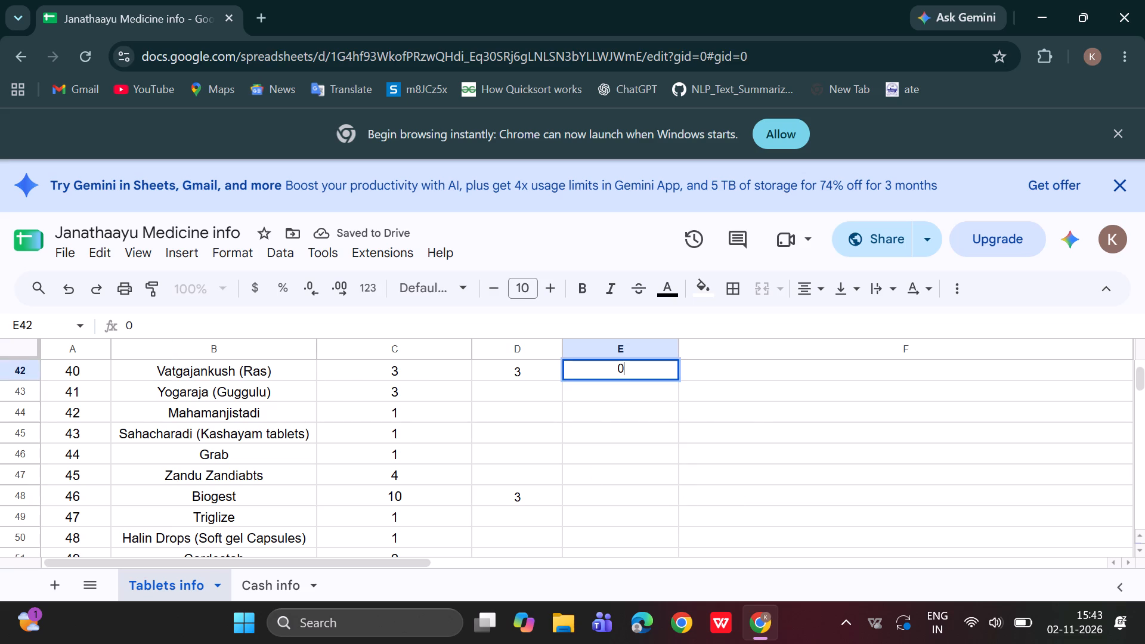
click(754, 419)
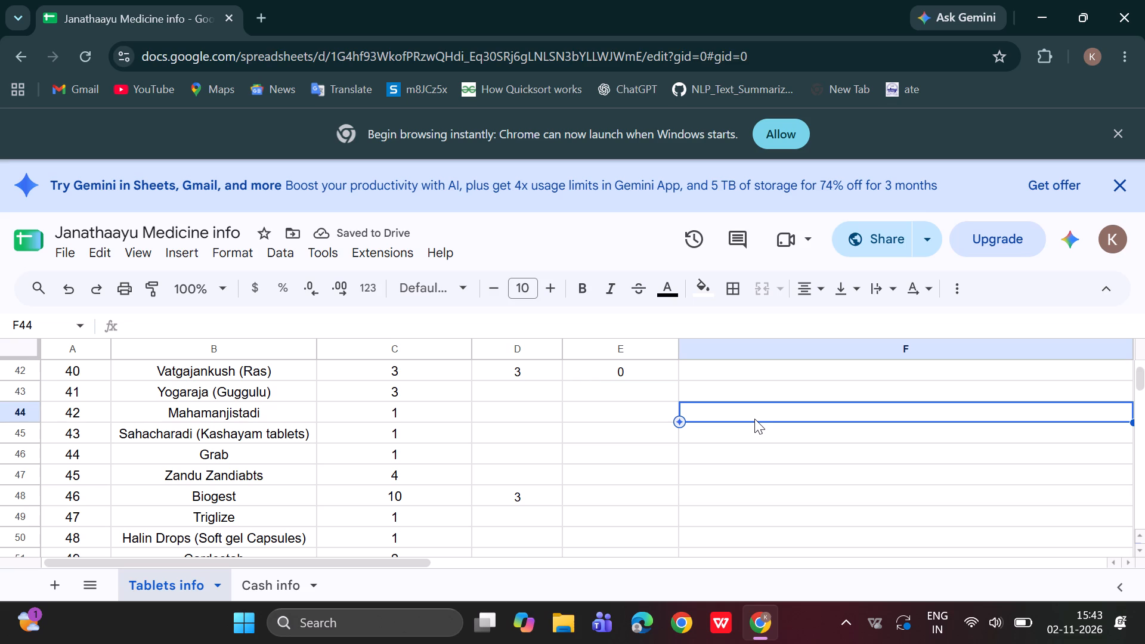
Search the sheet for "scia" and set the Sciatilon capsules' sold quantity to 9 and available quantity to 1.
key(ctrl+f)
text(scia)
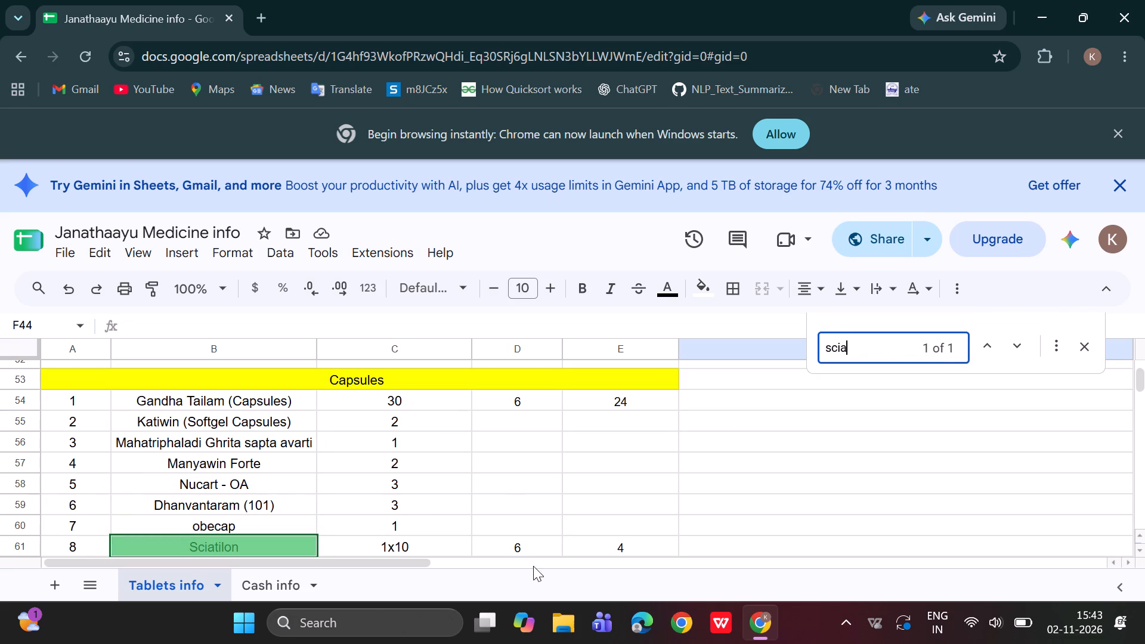
click(509, 543)
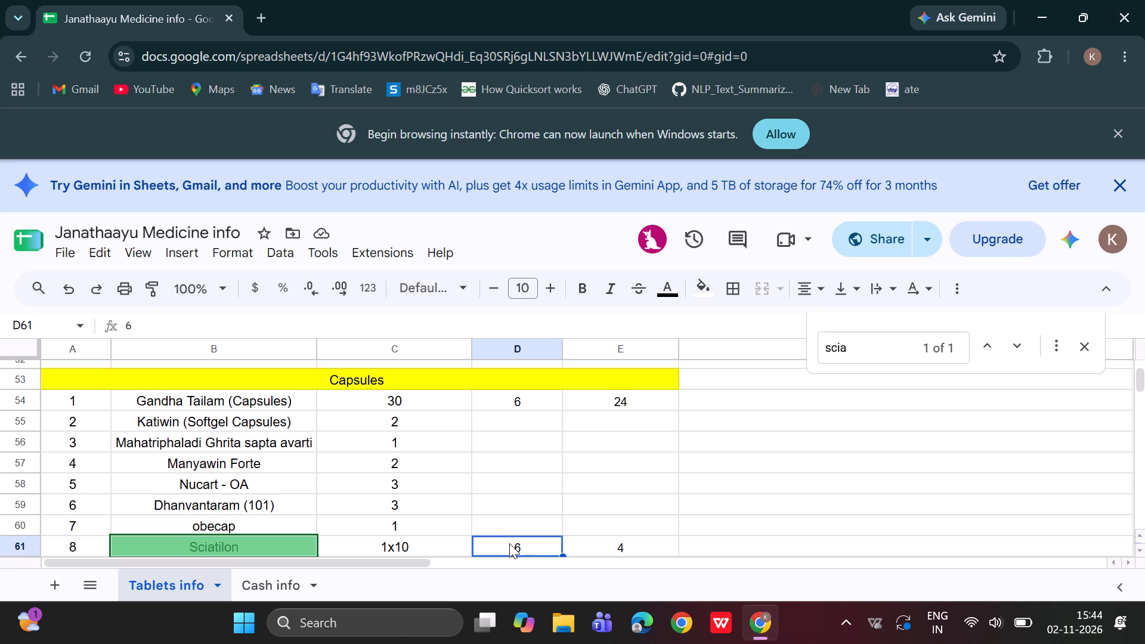
key(BackSpace)
key(9)
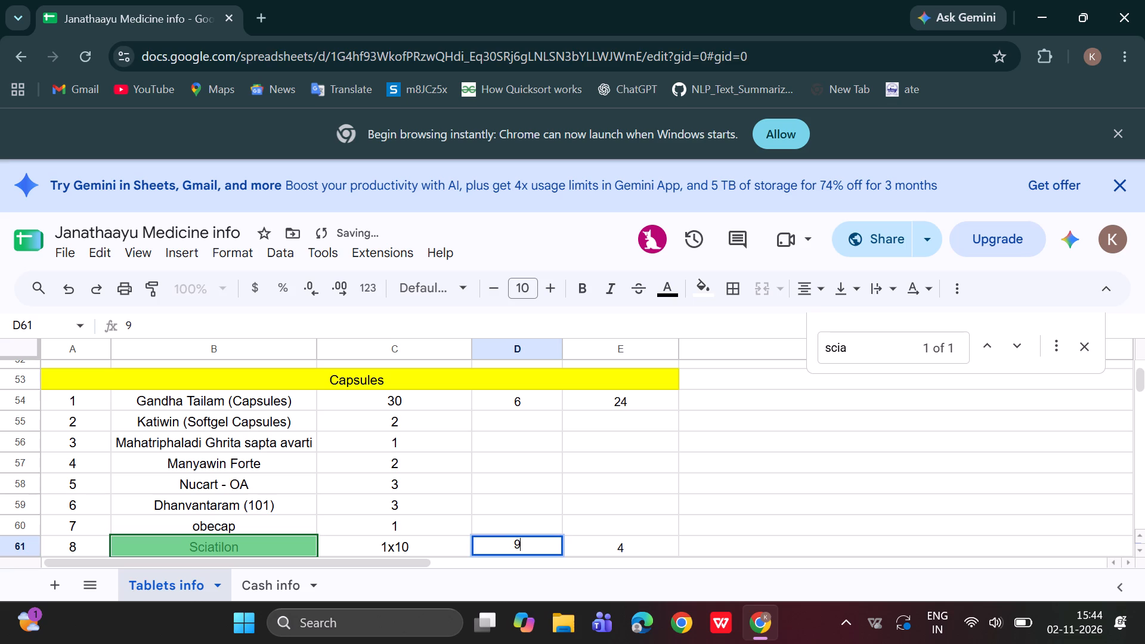
key(Right)
key(BackSpace)
key(1)
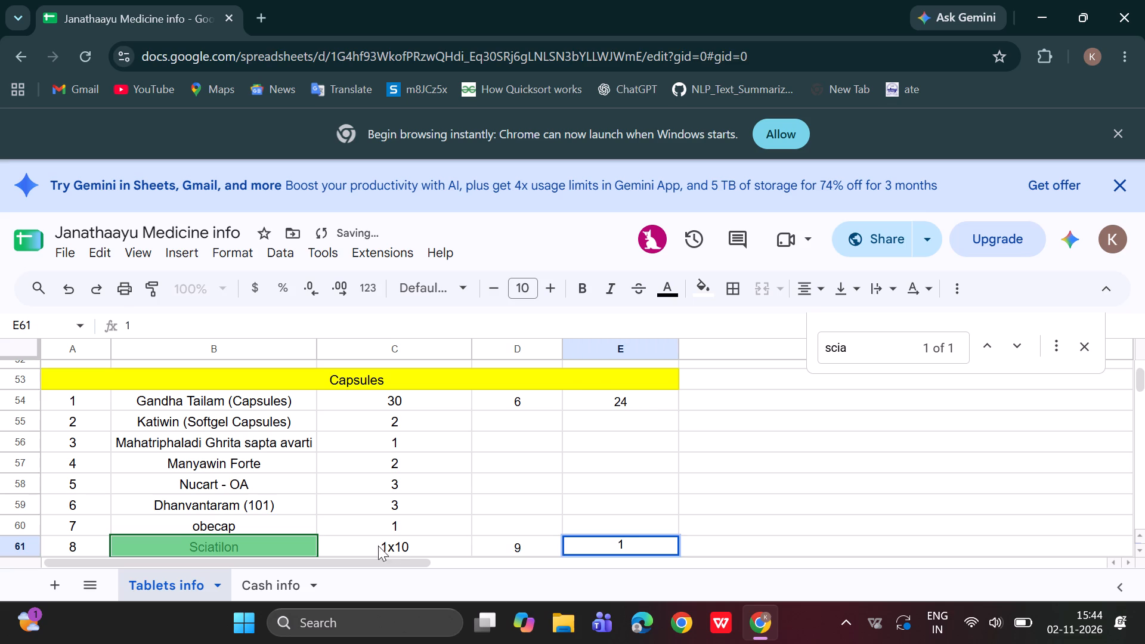
Change the Sciatilon capsules' stock quantity to 10, removing the multiplier prefix.
click(394, 545)
double_click(394, 545)
click(394, 545)
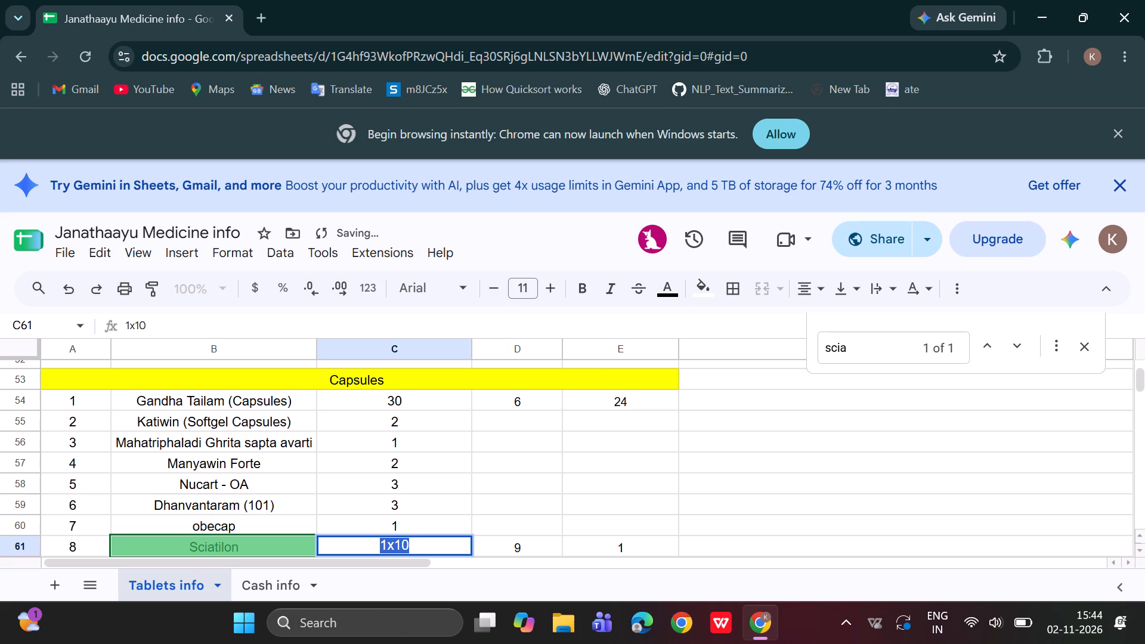
key(BackSpace)
key(BackSpace)
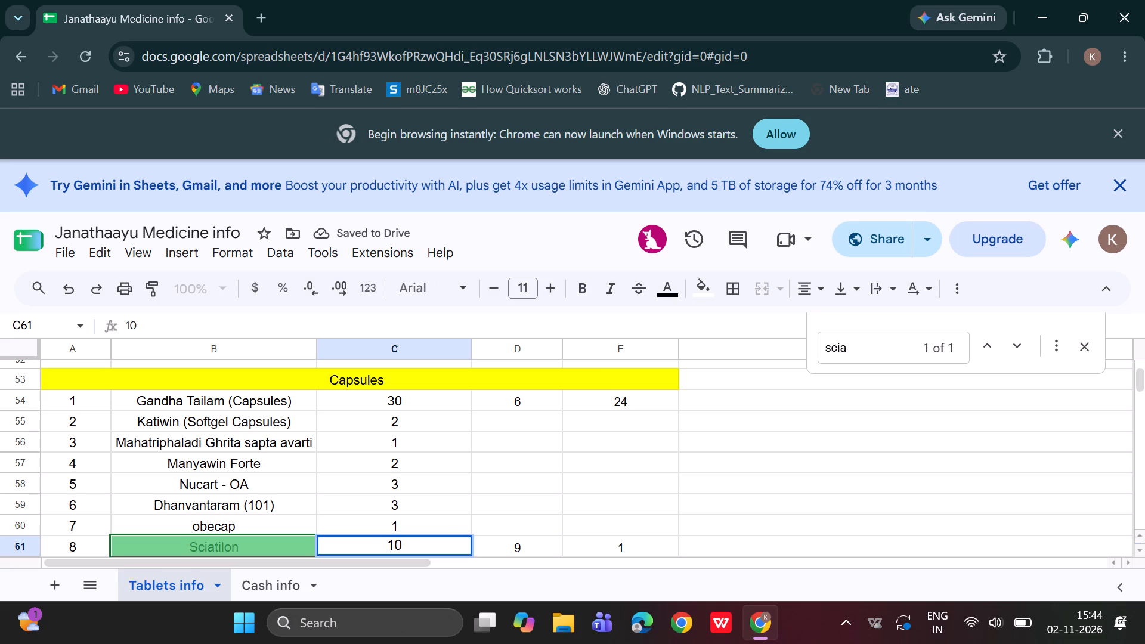
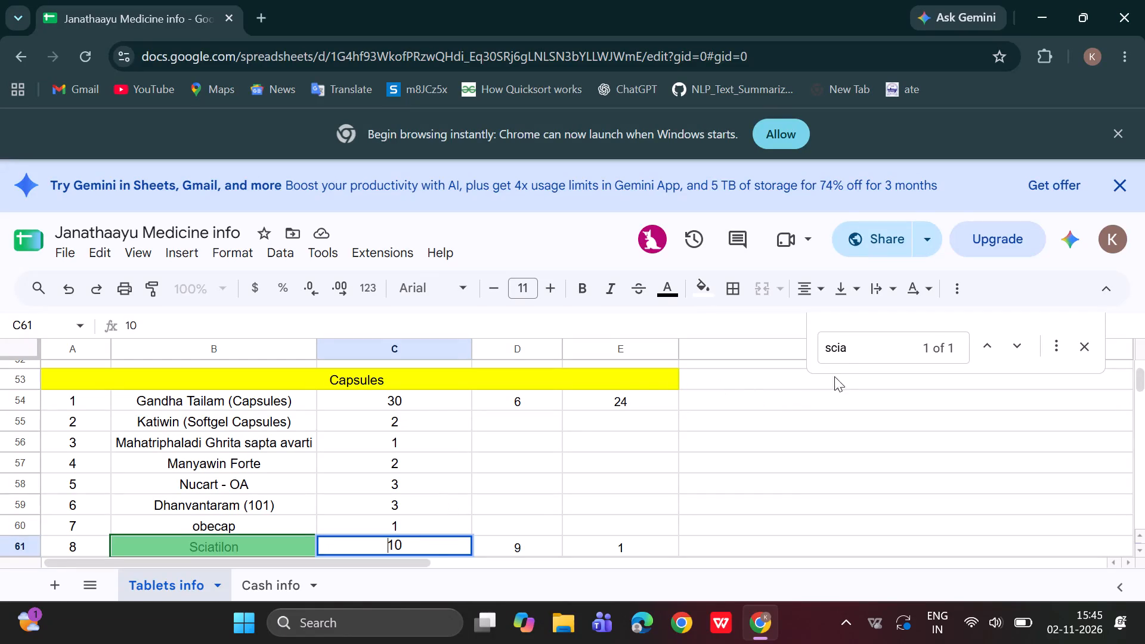
Commit the Sciatilon capsules' stock quantity of 10 and close the search.
click(787, 485)
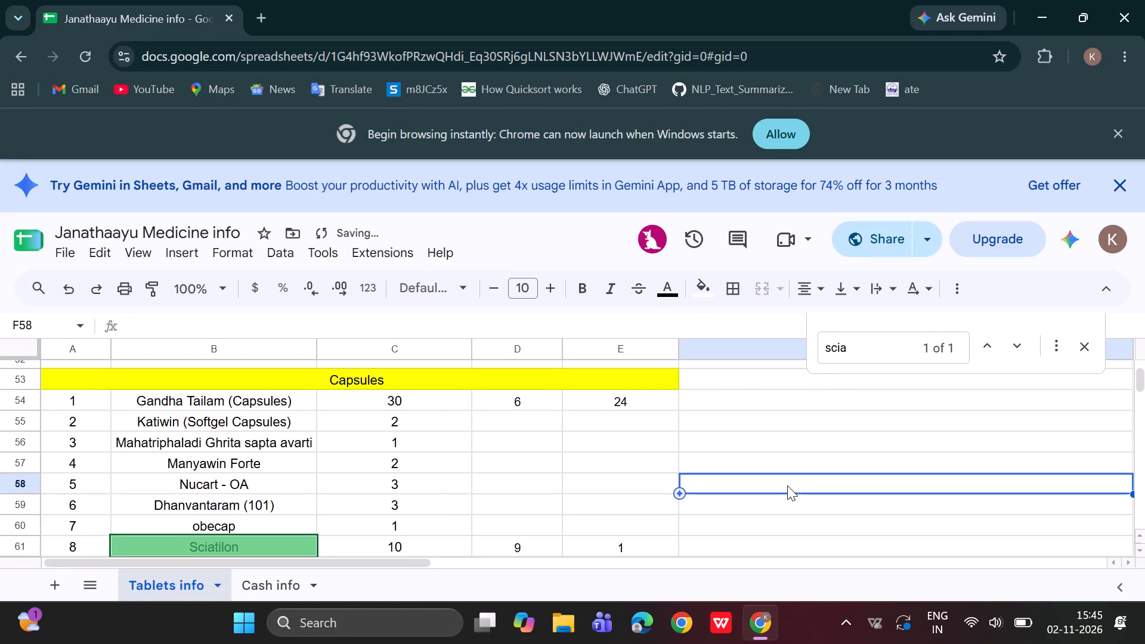
click(860, 434)
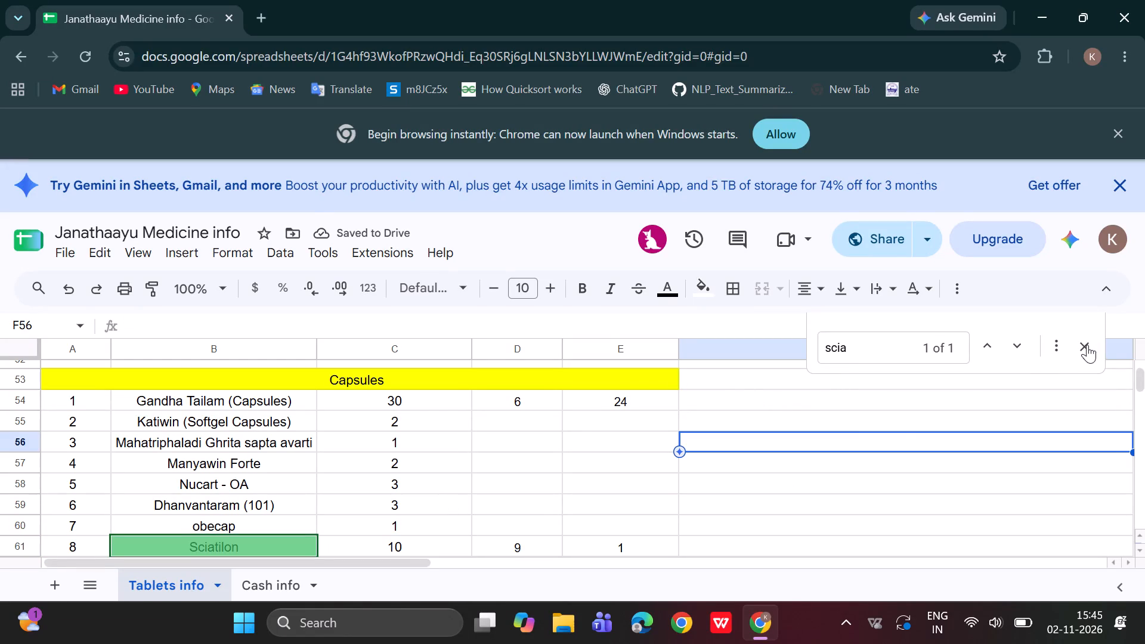
click(1087, 345)
click(1034, 374)
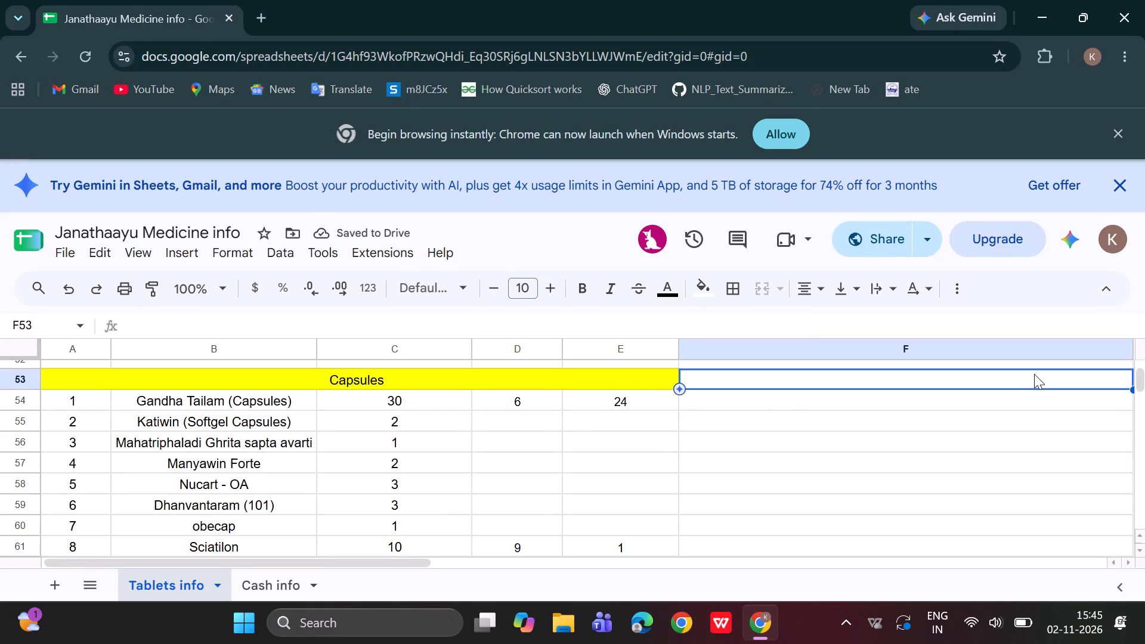
Search the sheet for "Mahana" and set the Mahanarayana (Thailam) sold quantity to 1 and available quantity to 2.
key(ctrl+f)
text(Mahana)
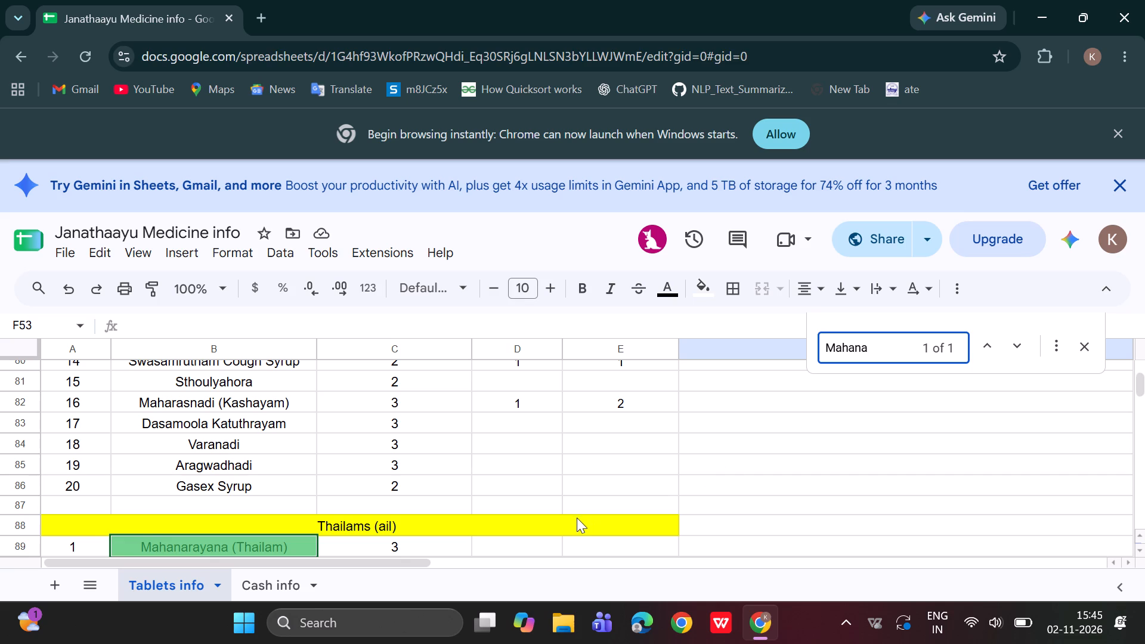
click(543, 540)
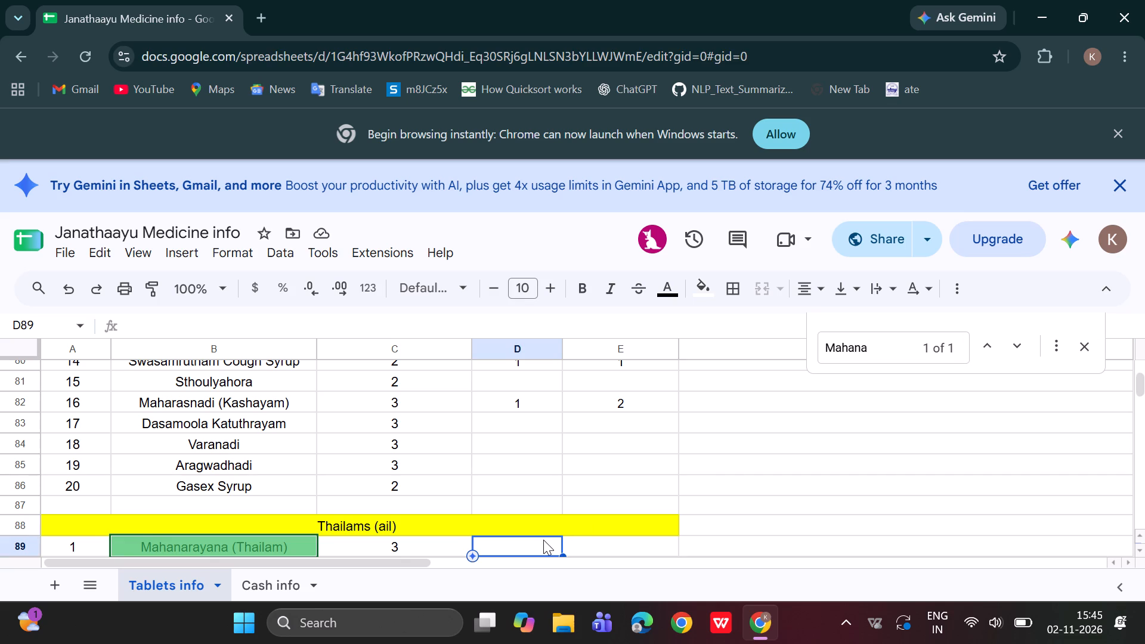
key(1)
key(Right)
key(2)
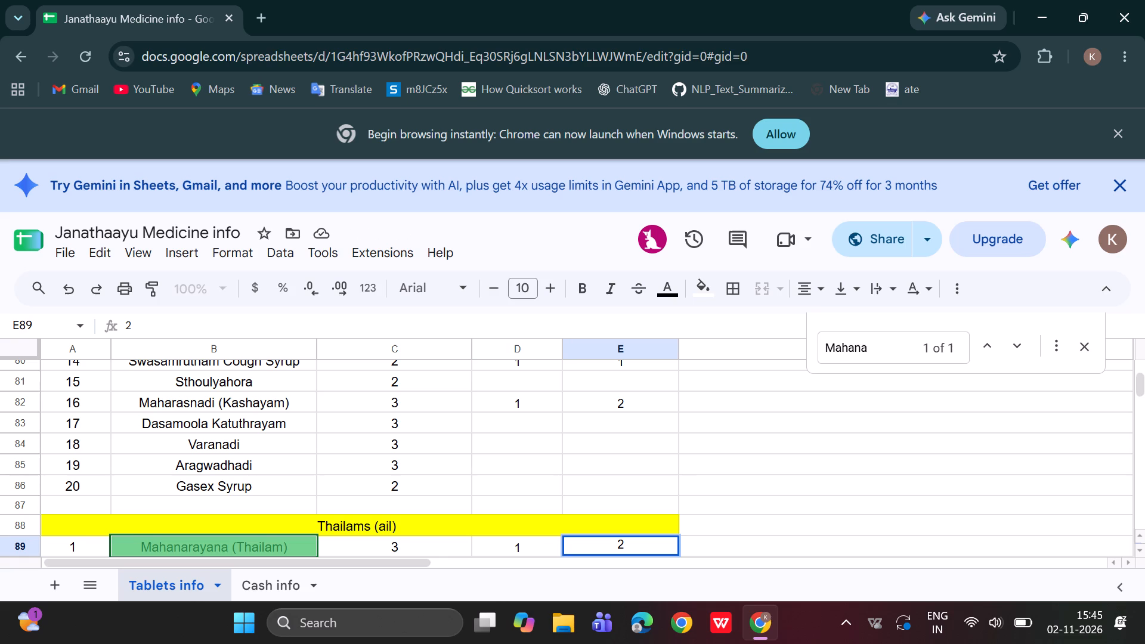
click(714, 467)
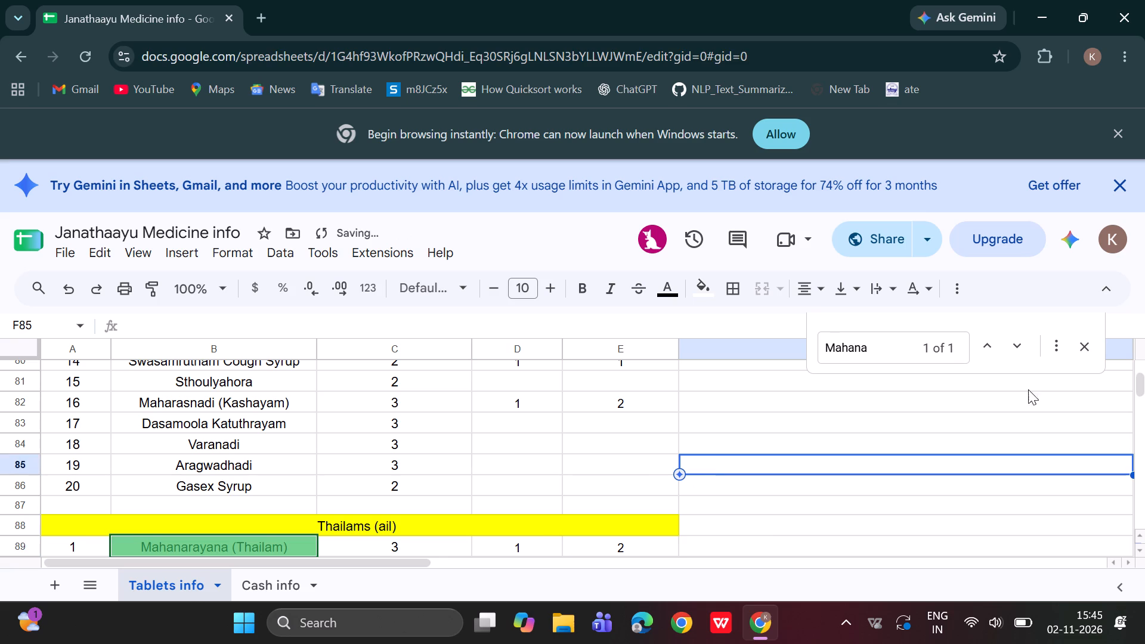
click(1079, 349)
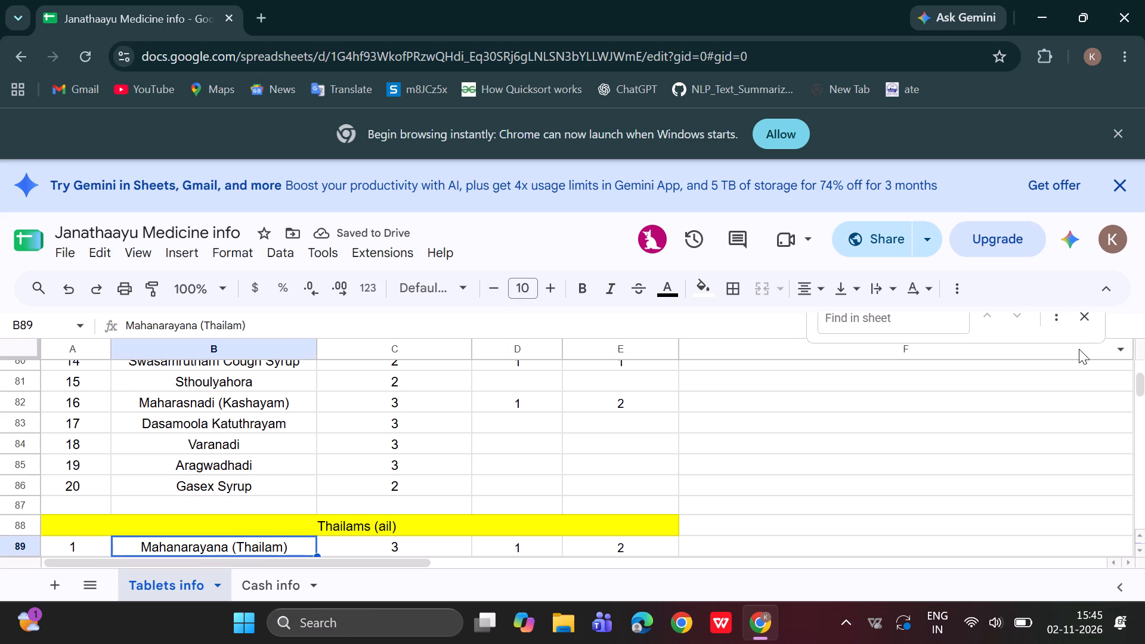
click(964, 434)
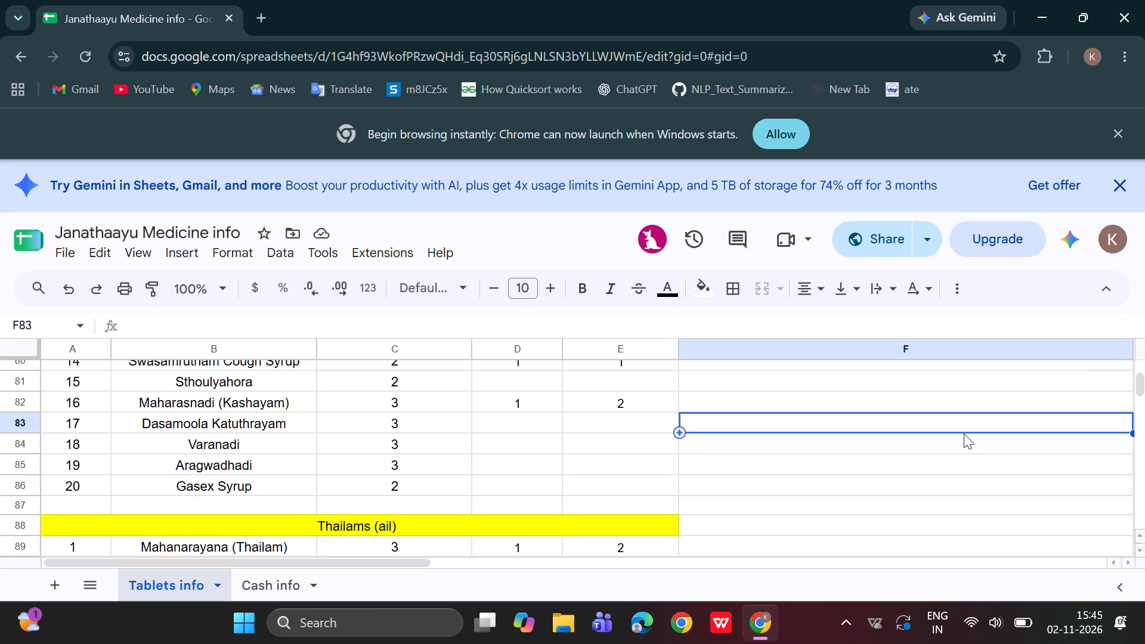
Search the sheet for "Dhan" and set the sold quantity to 1 and available quantity to 2 for Dhanvantaram under Thailams.
key(ctrl+f)
text(Dhan)
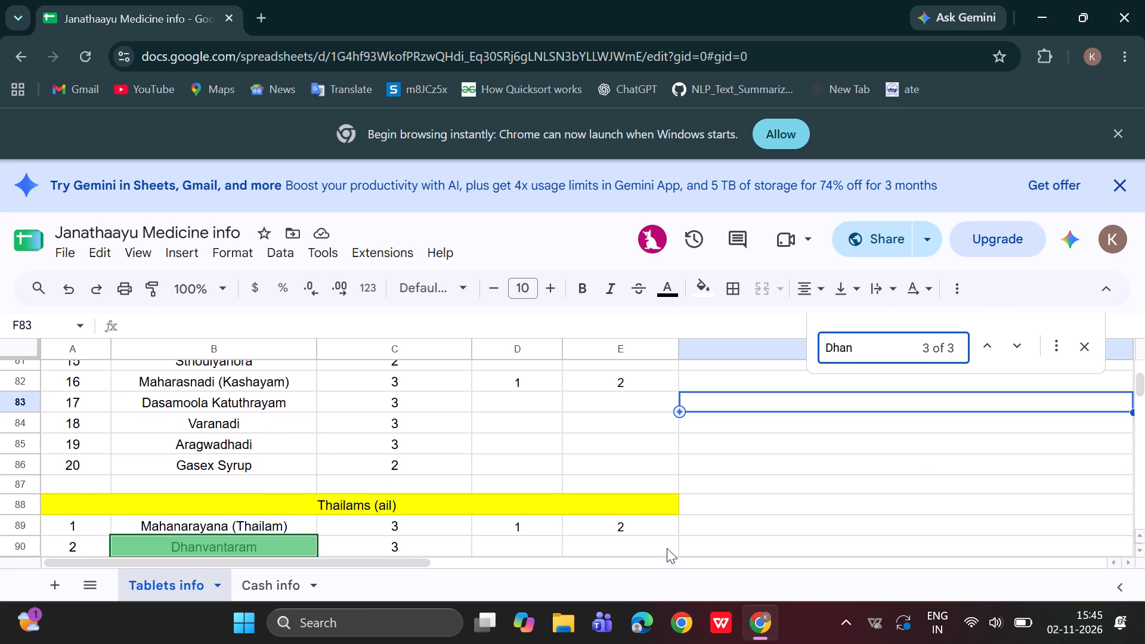
click(539, 543)
key(1)
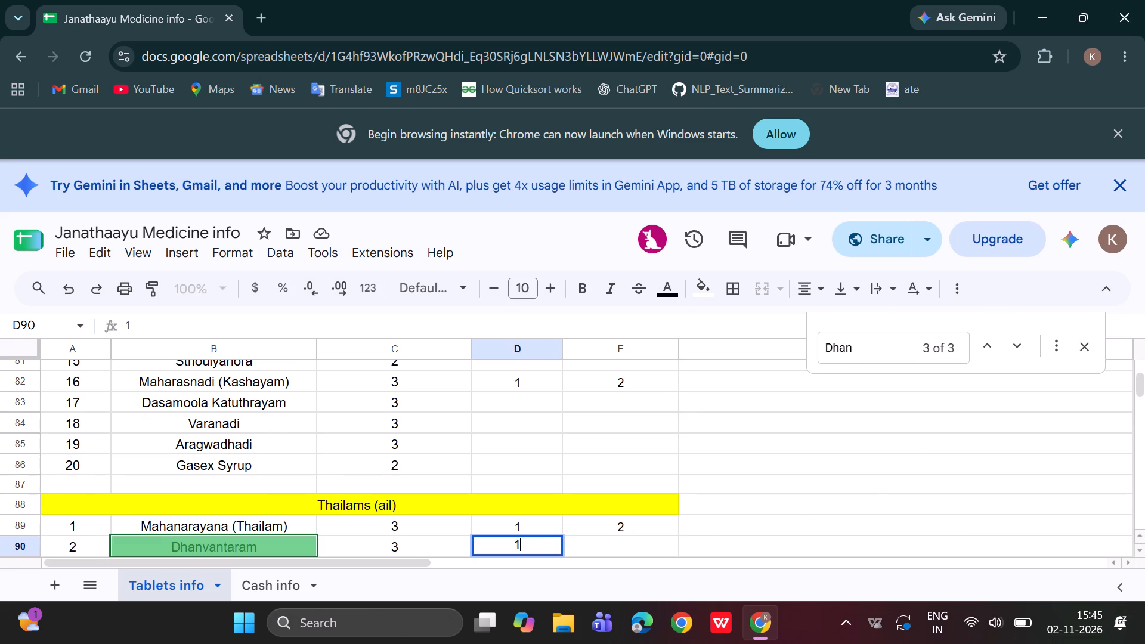
key(Right)
key(2)
click(778, 551)
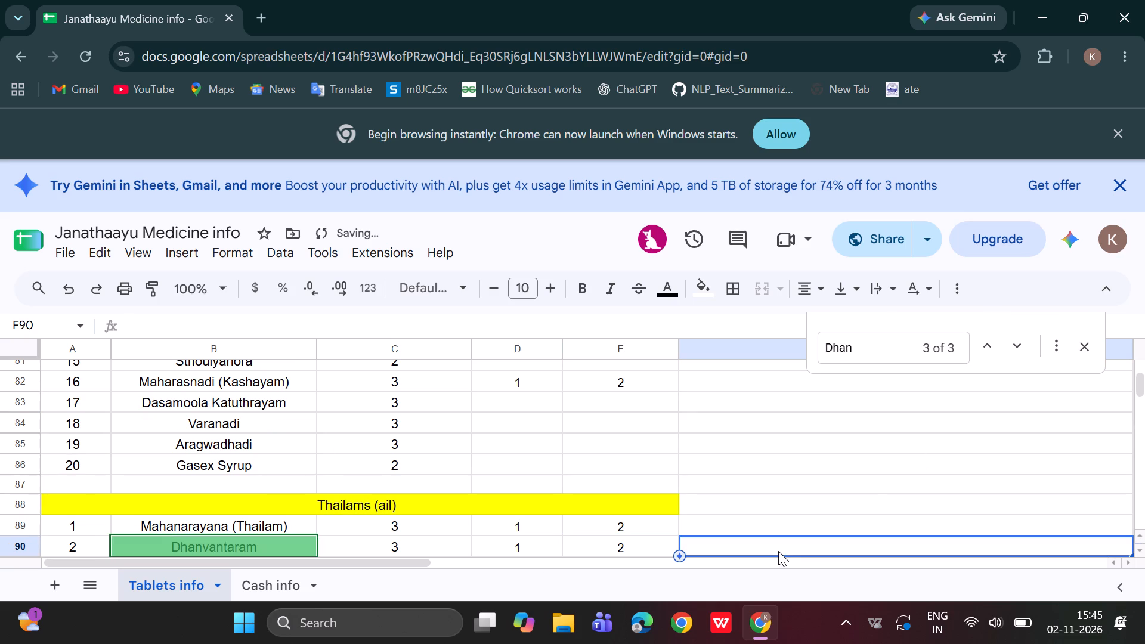
click(1088, 346)
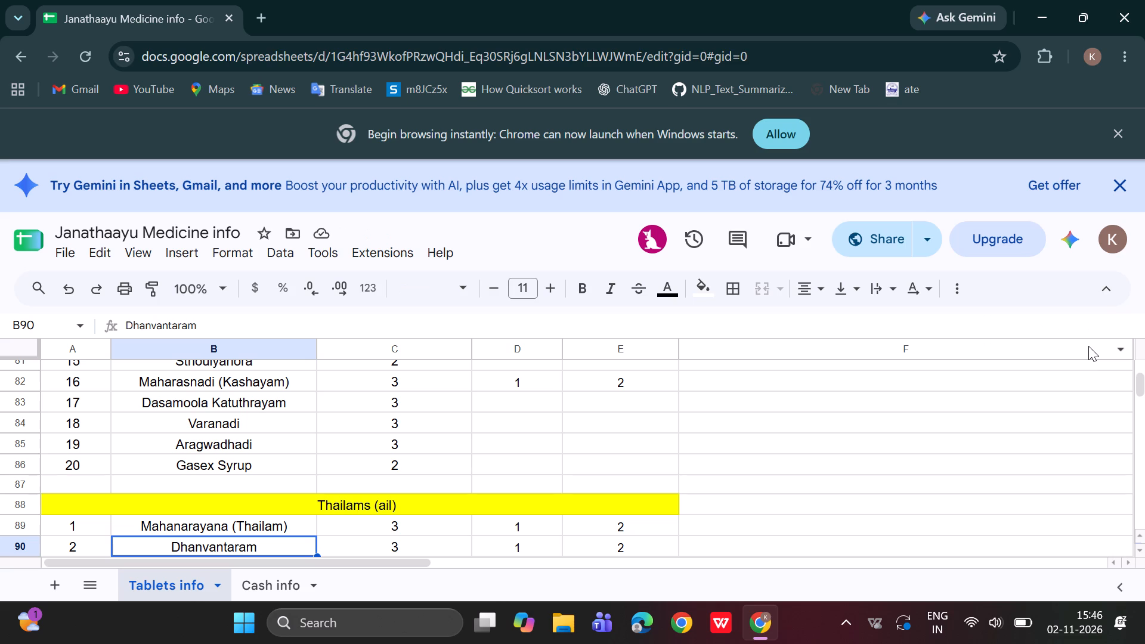
click(713, 402)
In the Thailams section, change the Mahavisagarbha sold quantity to 3 and available quantity to 0.
scroll(713, 402, down, 5)
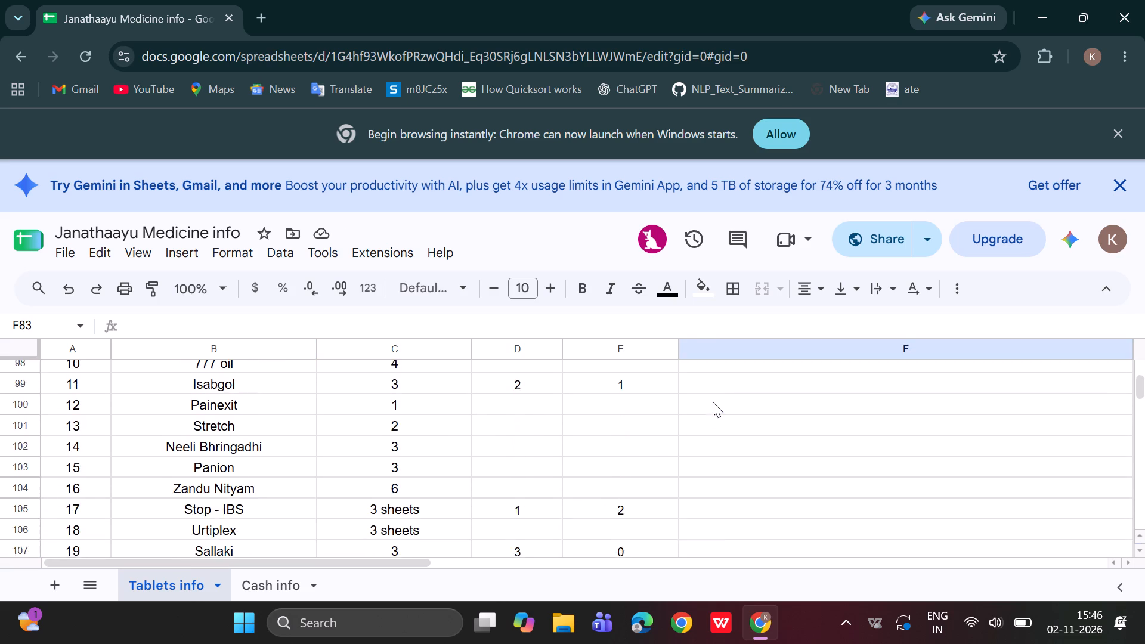
scroll(713, 402, right, 1)
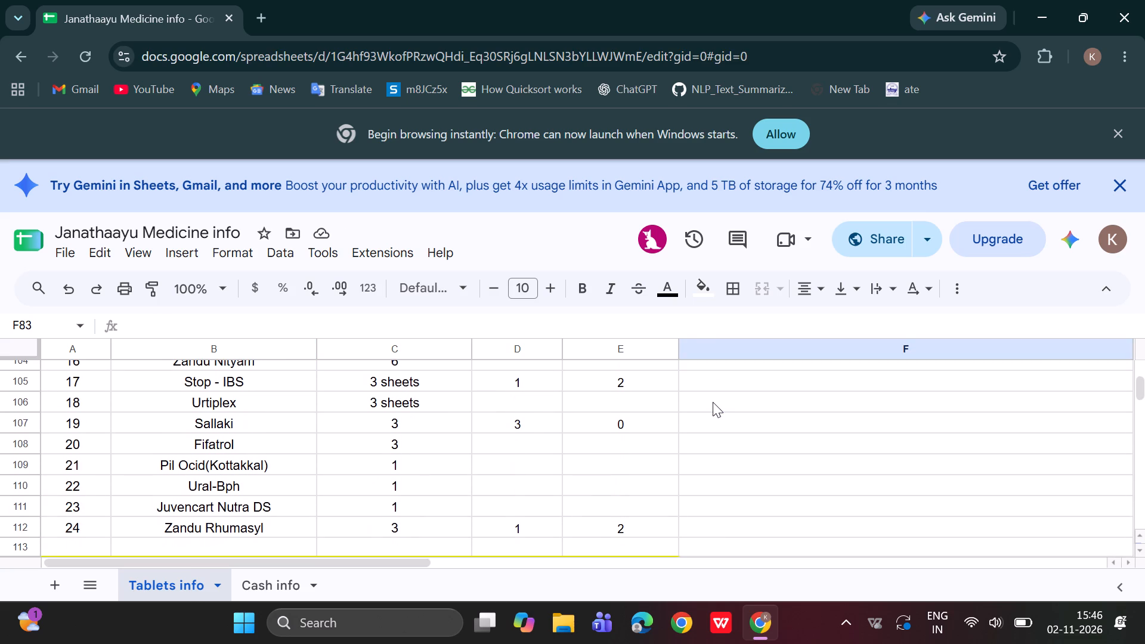
scroll(713, 402, right, 1)
scroll(713, 402, up, 1)
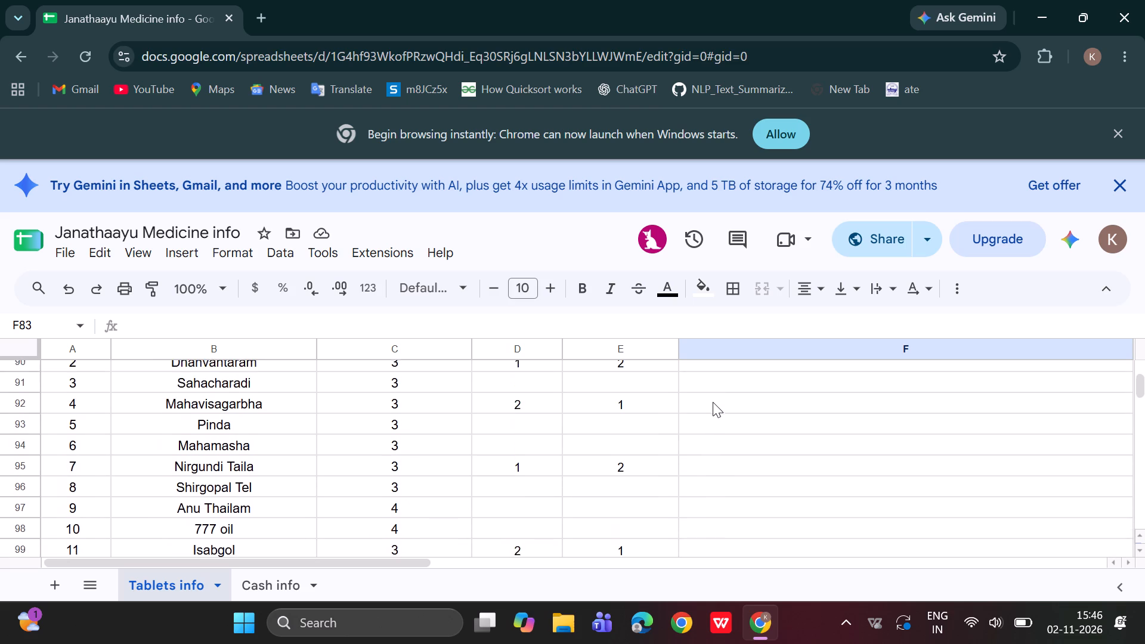
scroll(713, 402, up, 1)
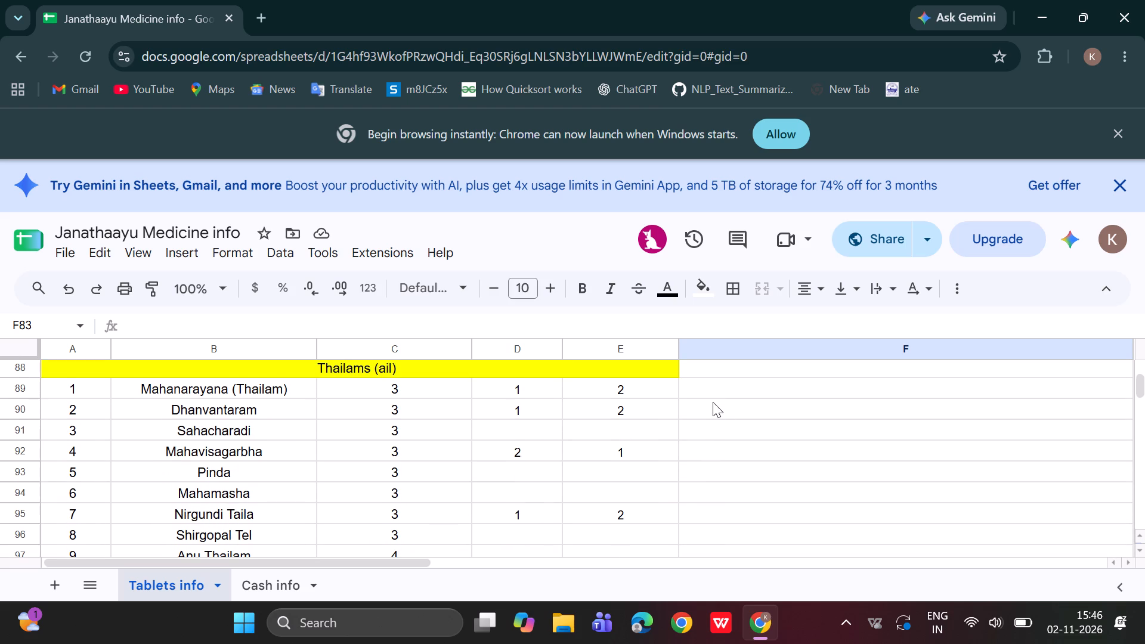
scroll(713, 402, up, 1)
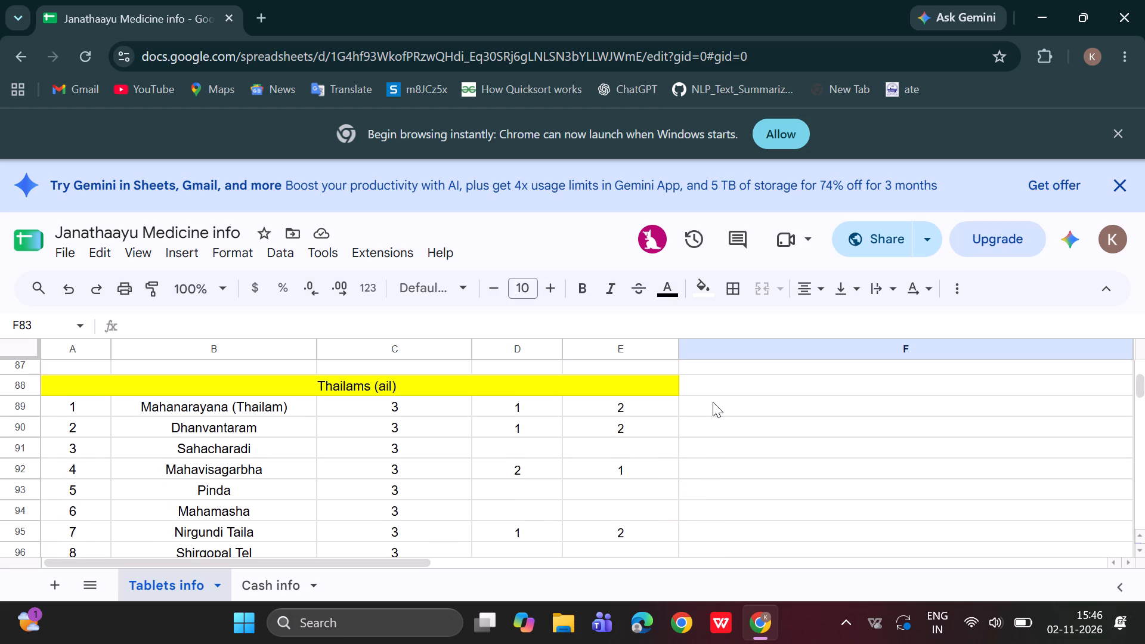
scroll(713, 402, down, 1)
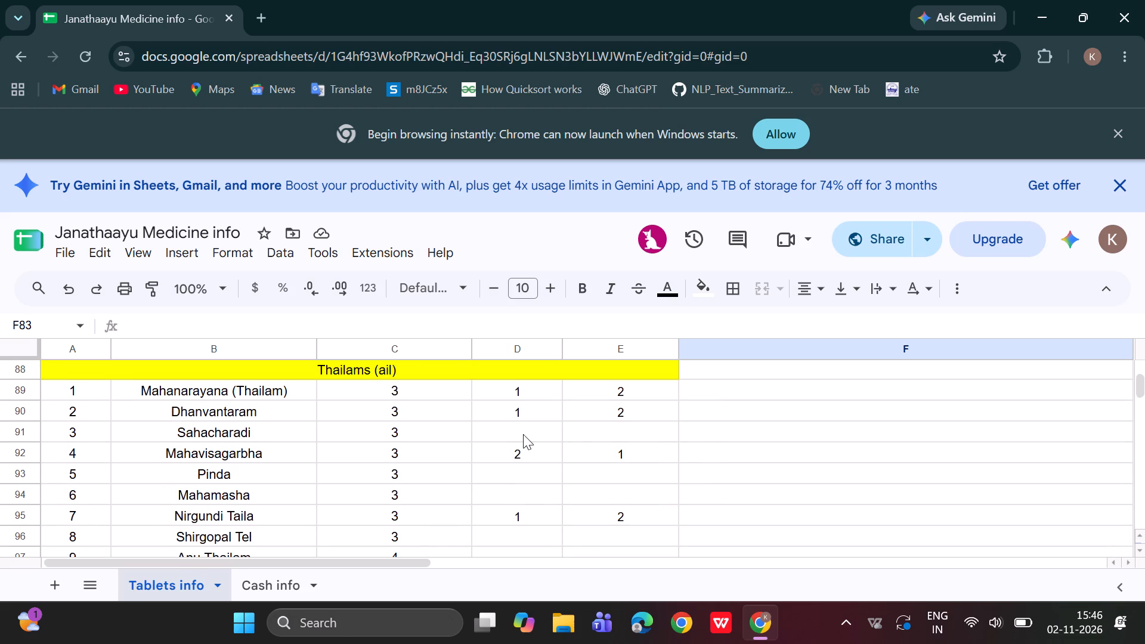
click(509, 453)
key(BackSpace)
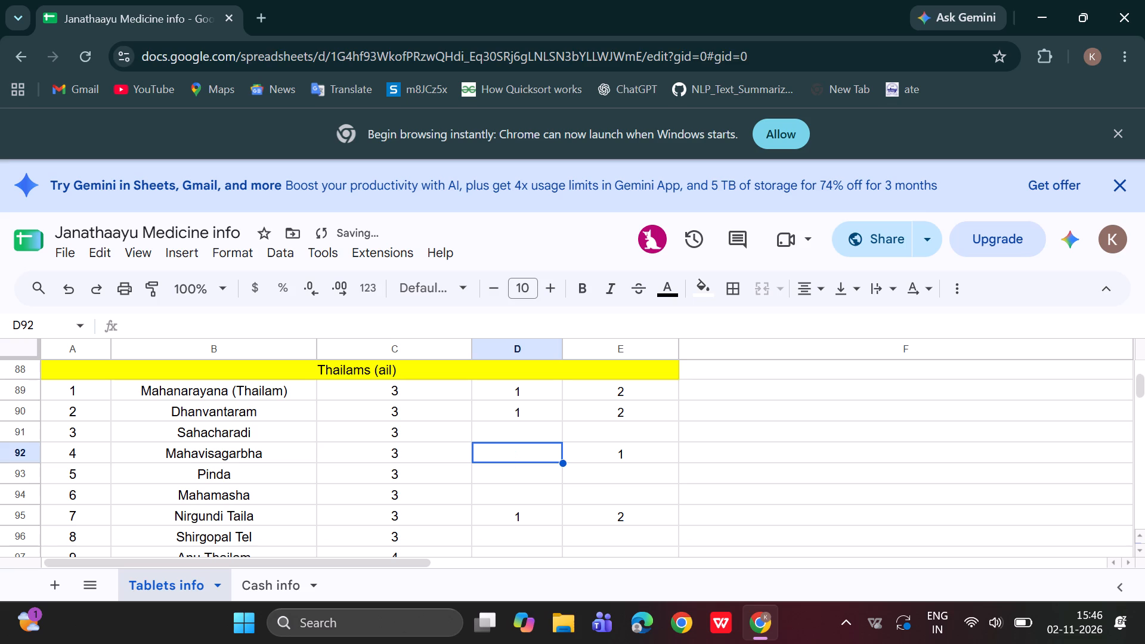
key(3)
key(Right)
key(BackSpace)
key(0)
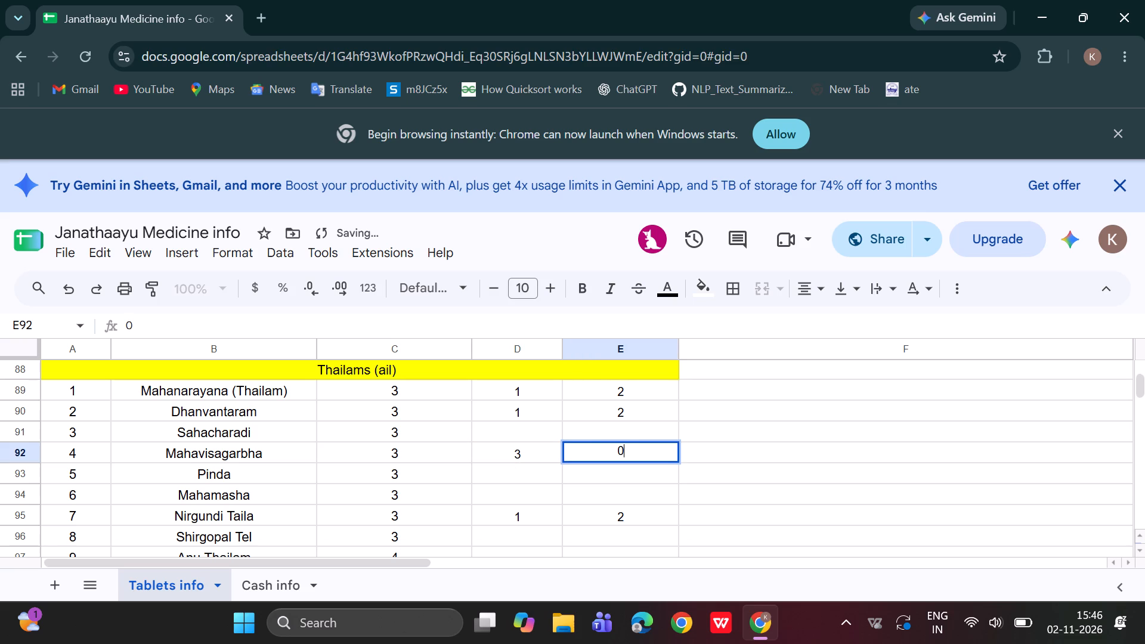
click(718, 453)
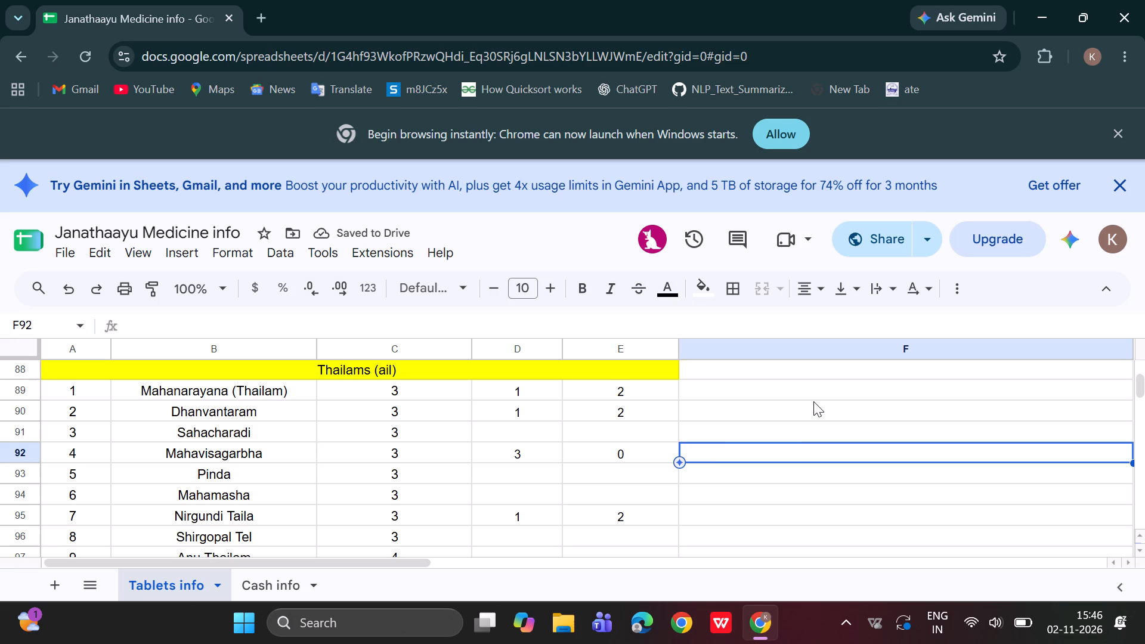
Search the sheet for "panion plus" and change the Panion Plus (Capsules) sold quantity to 7 and available quantity to 3.
key(ctrl+f)
text(panion plus)
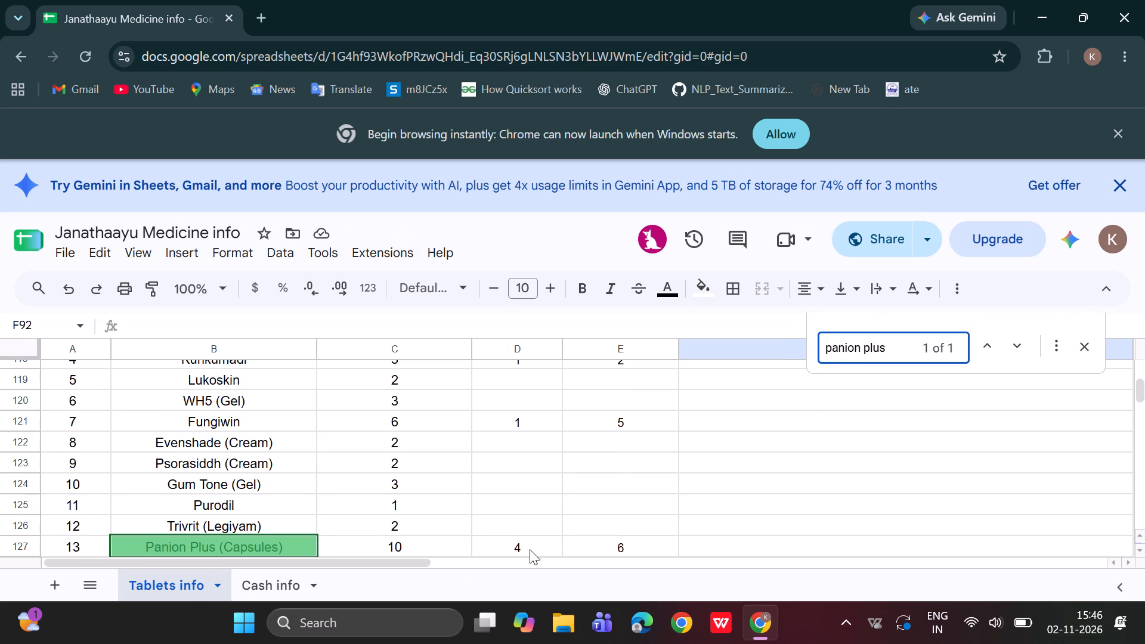
click(531, 546)
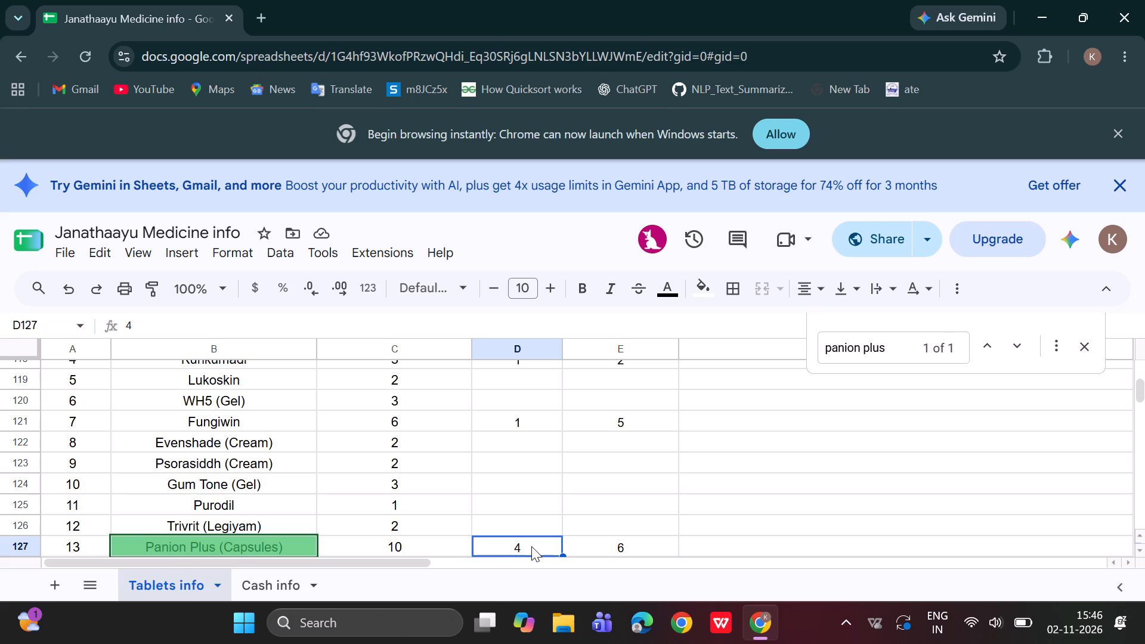
key(BackSpace)
key(7)
key(Right)
key(BackSpace)
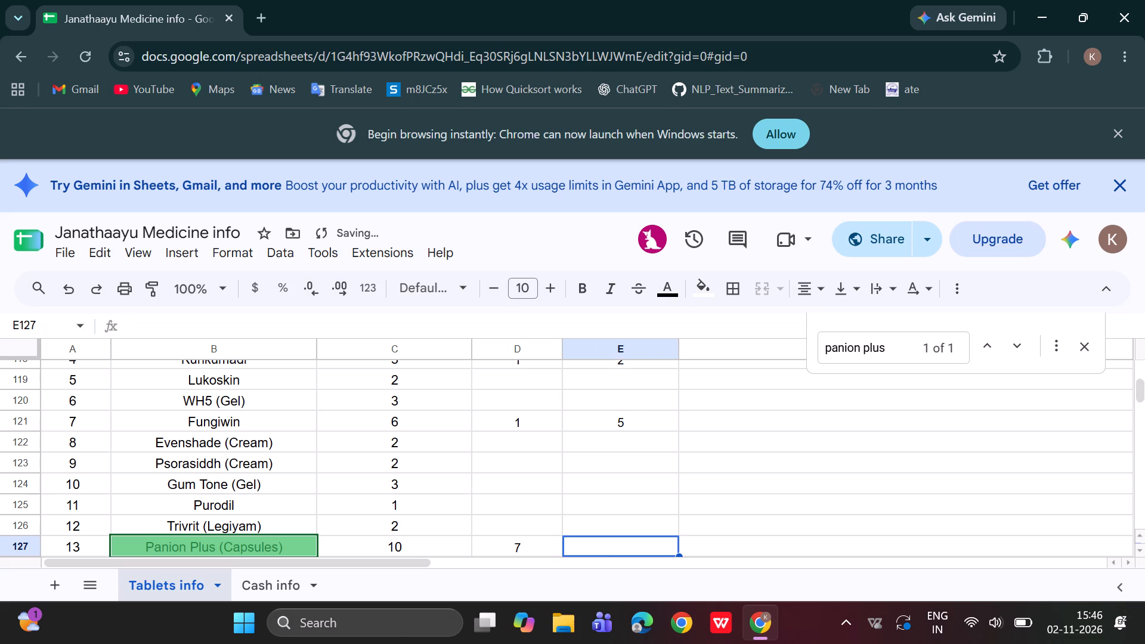
key(3)
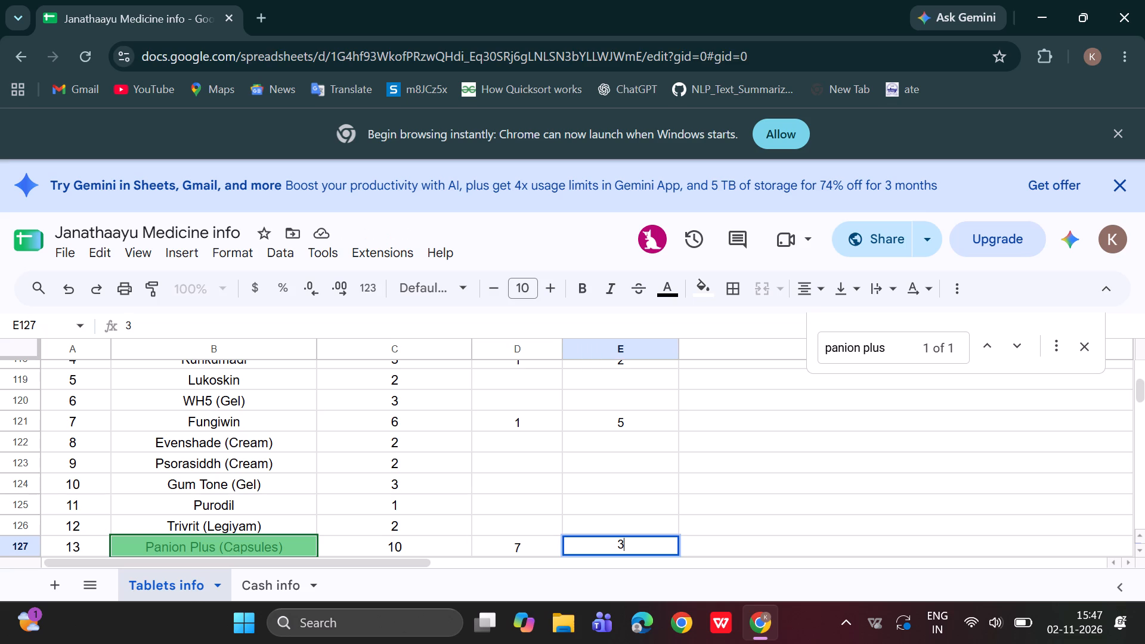
click(873, 479)
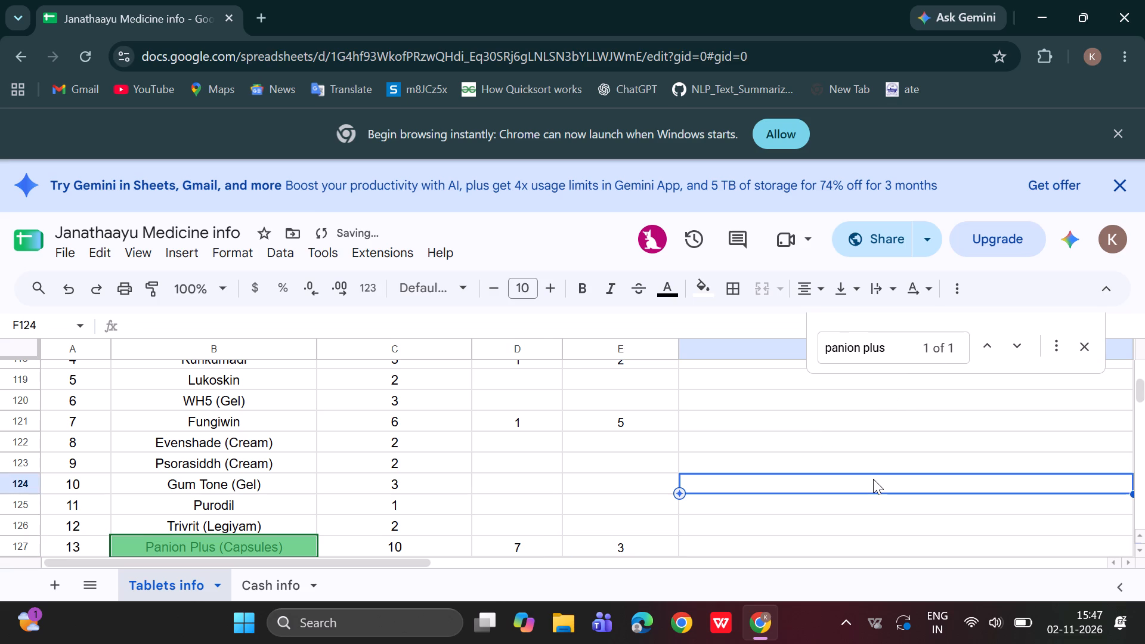
click(1083, 347)
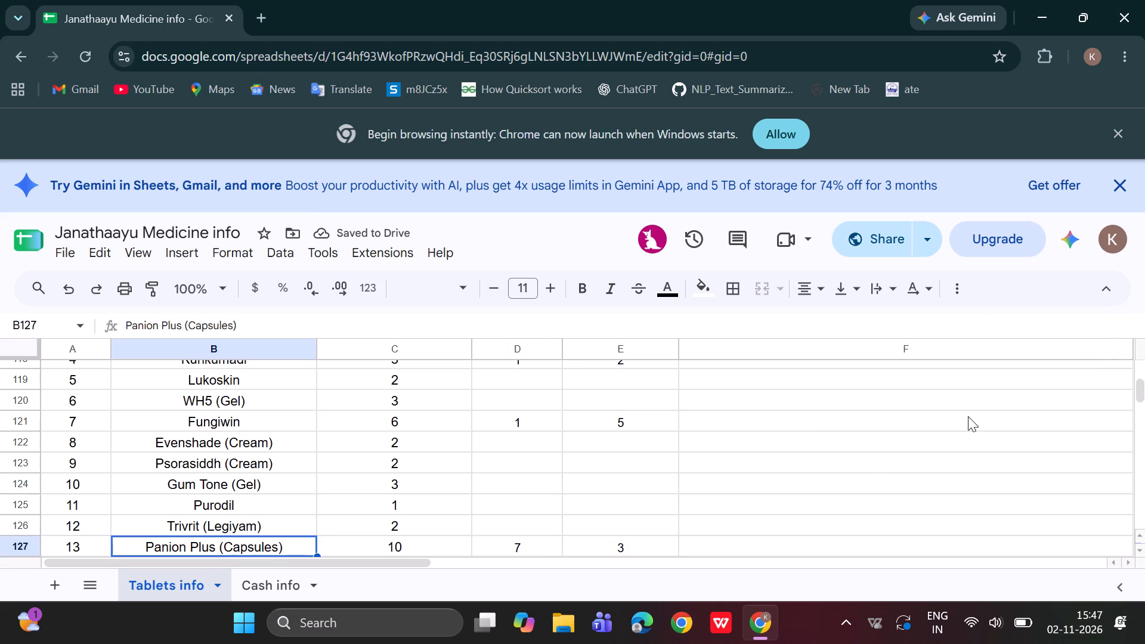
click(968, 416)
Search the sheet for "Asthipo" and enter 1 as the sold quantity in the Asthiposhak row.
key(ctrl+f)
text(As)
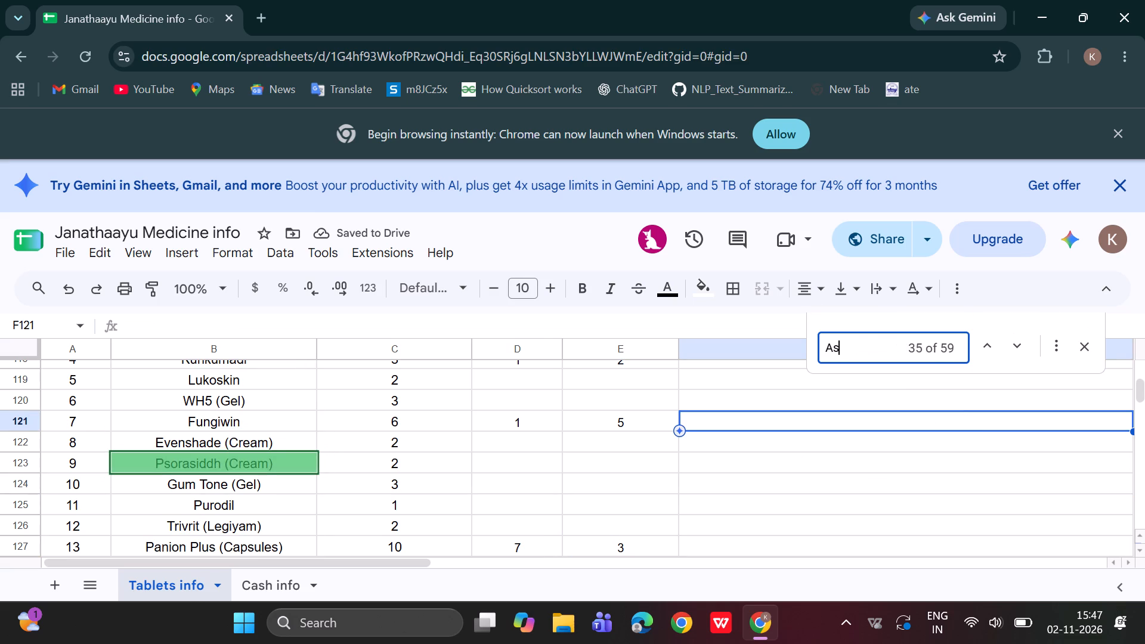
text(thipo)
click(510, 374)
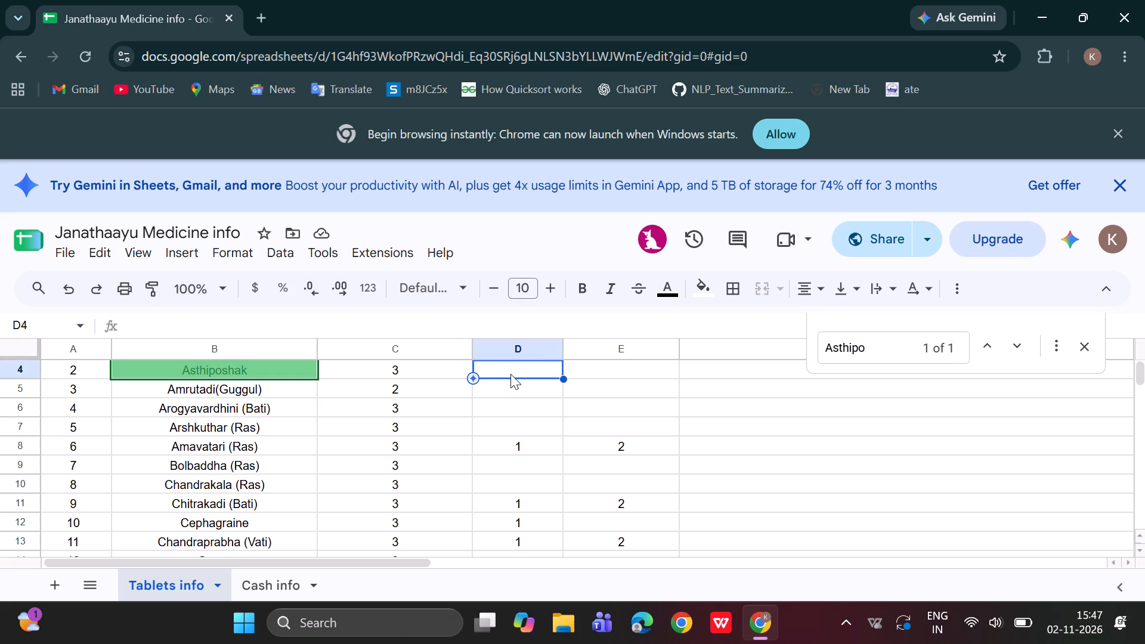
key(1)
Try to enter 2 as the available quantity in the Asthiposhak row while closing the search.
key(Right)
key(2)
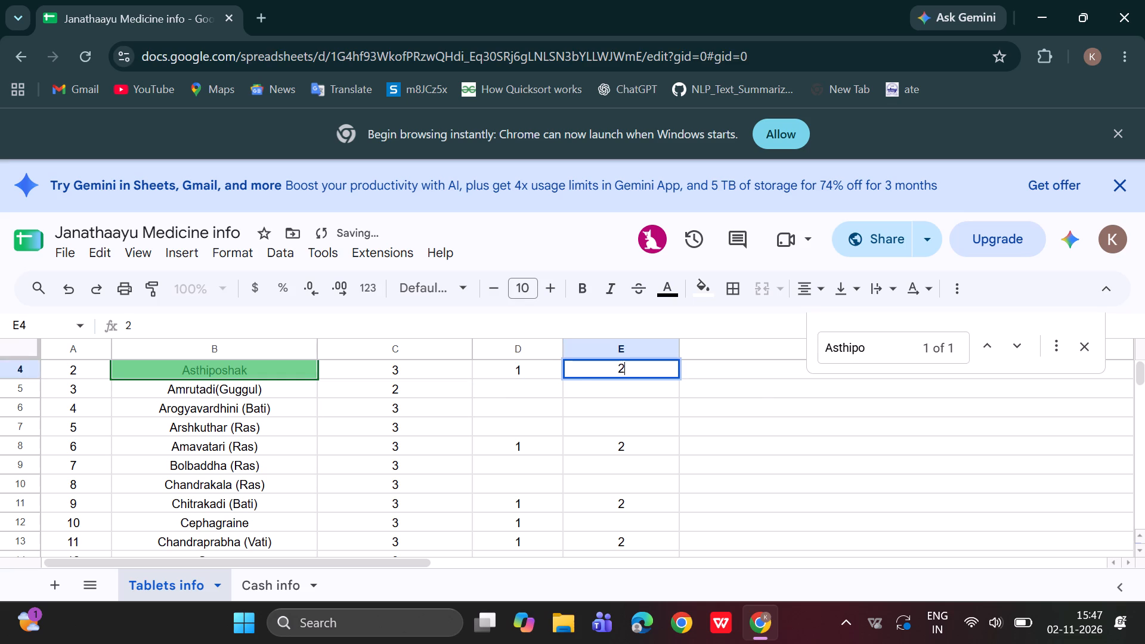
click(1084, 346)
click(930, 432)
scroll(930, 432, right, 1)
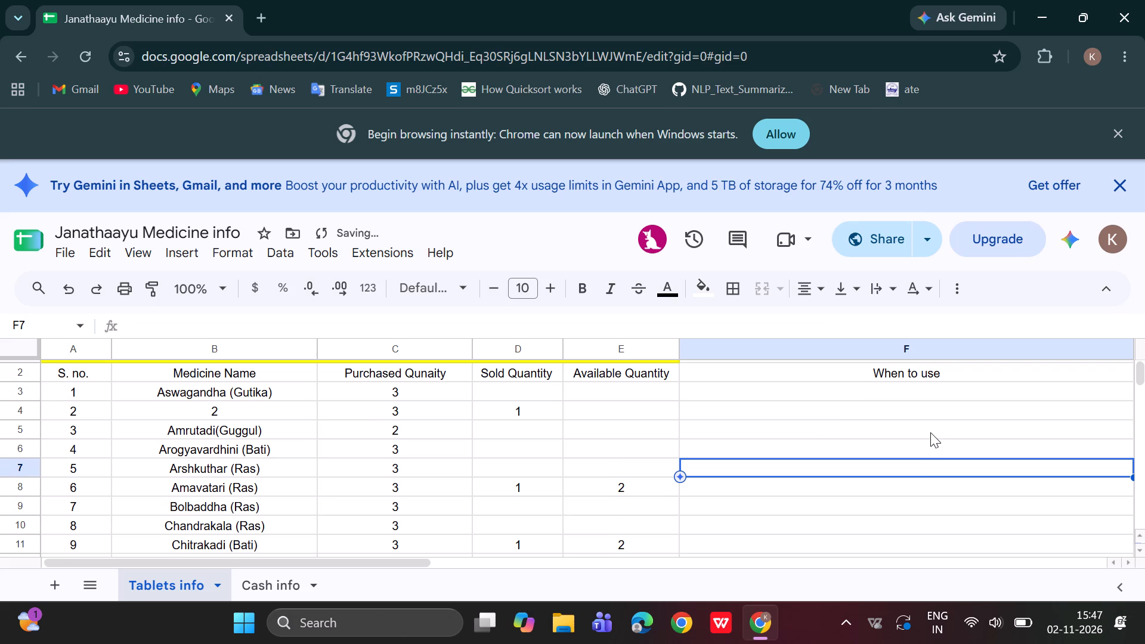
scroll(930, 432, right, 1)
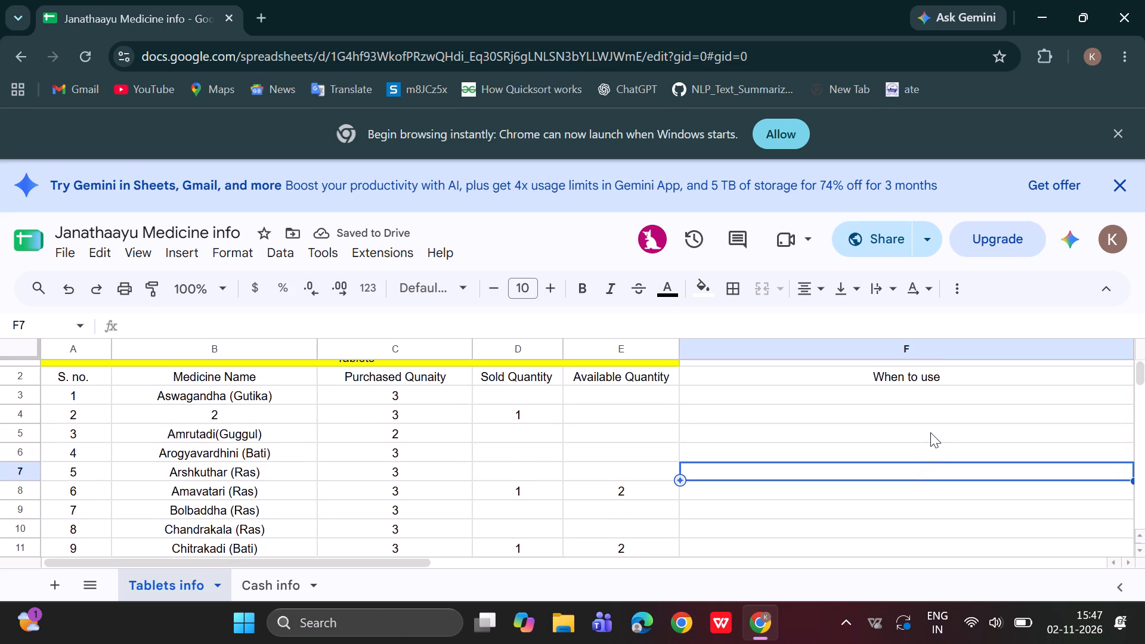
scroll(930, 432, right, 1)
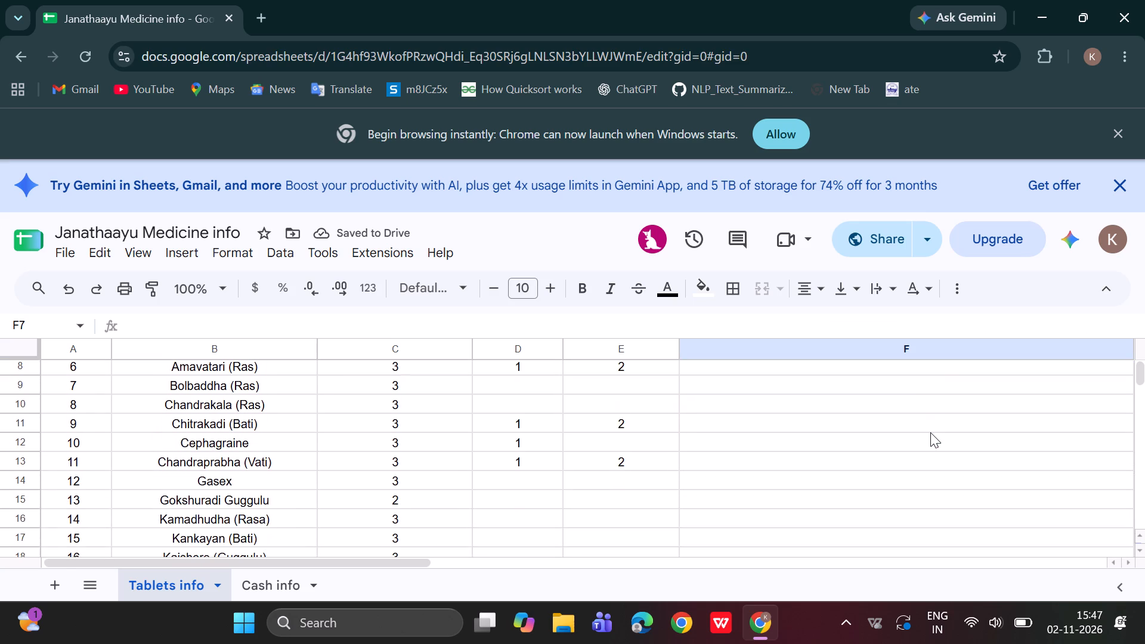
Undo the misplaced entry over the Asthiposhak name and enter 2 as that row's available quantity.
scroll(930, 432, up, 2)
key(ctrl+z)
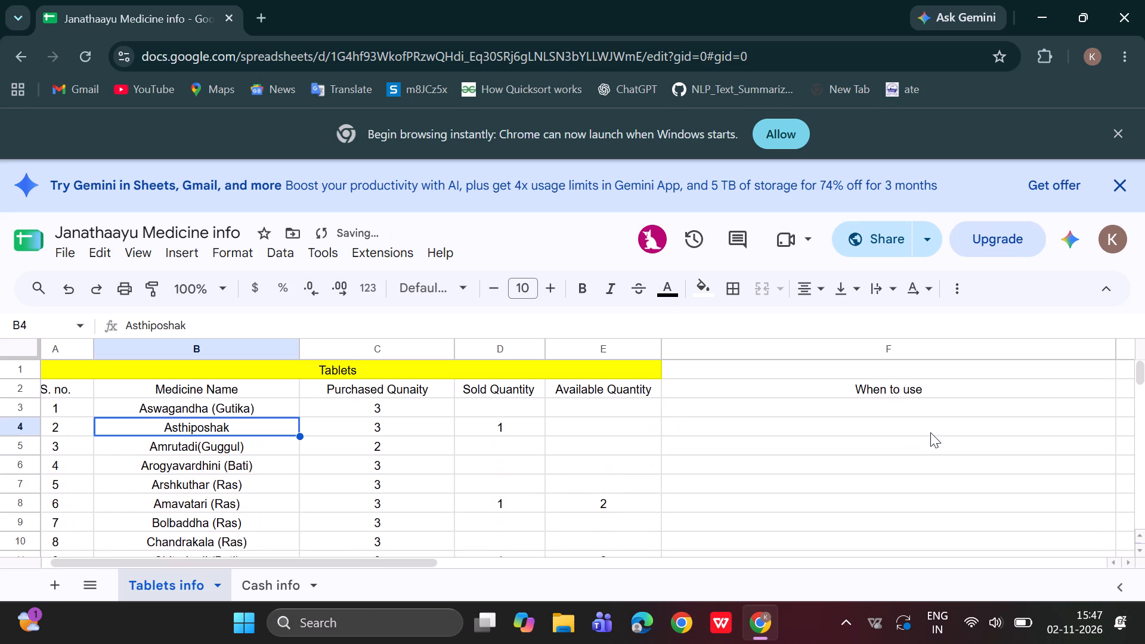
click(609, 426)
key(2)
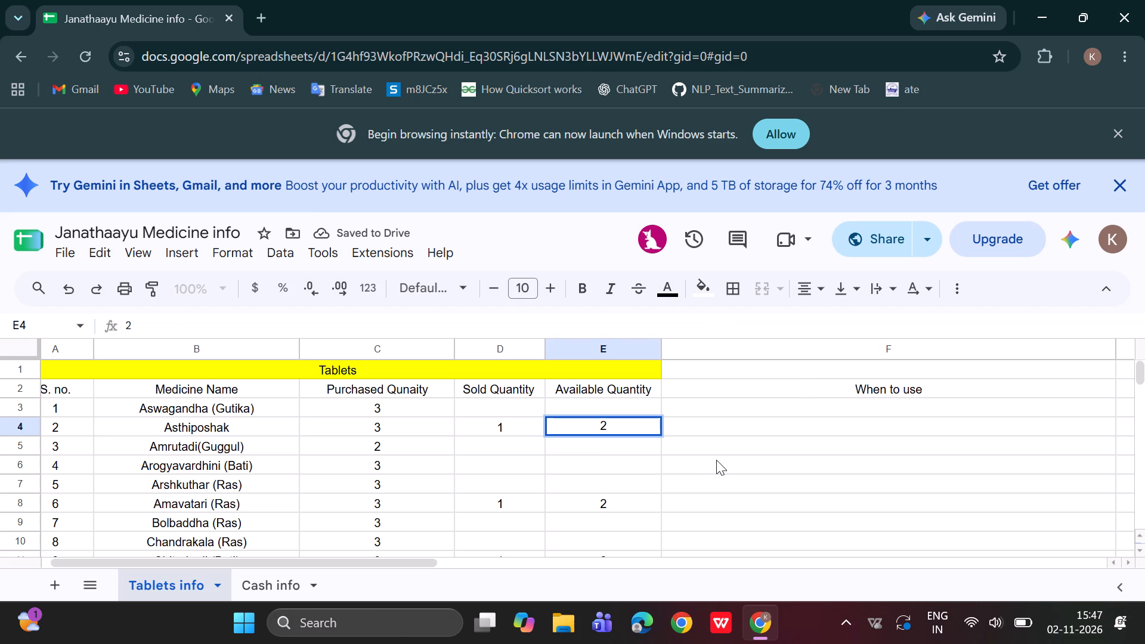
click(716, 460)
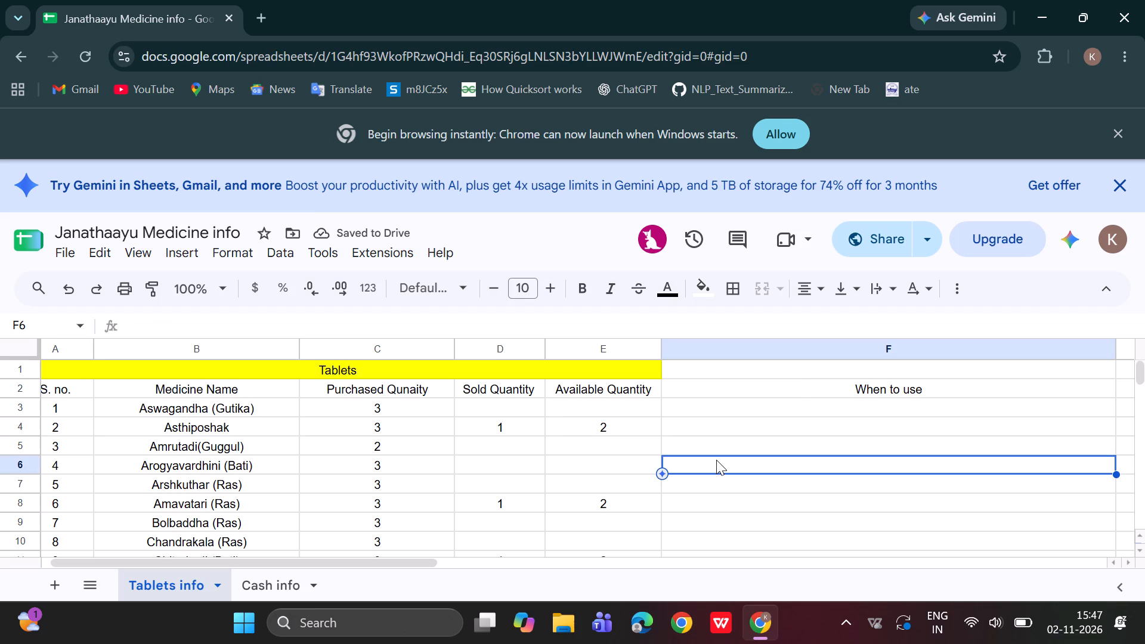
Search the sheet for "mahavis" to check the Mahavisagarbha row.
scroll(716, 460, up, 4)
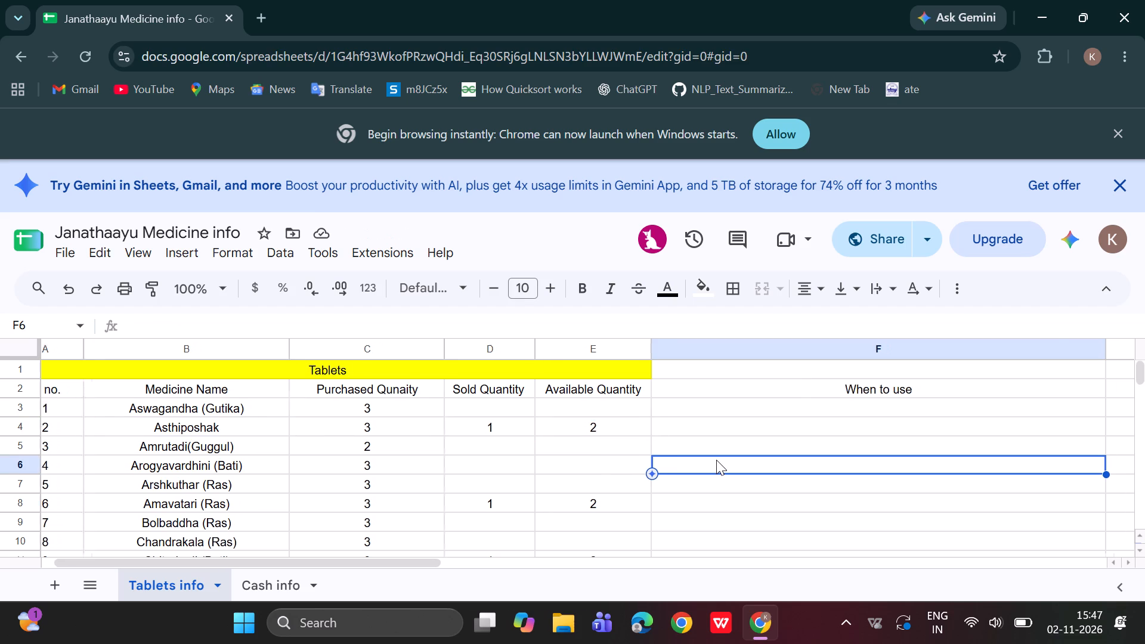
scroll(716, 460, up, 3)
scroll(716, 460, right, 3)
scroll(716, 460, up, 5)
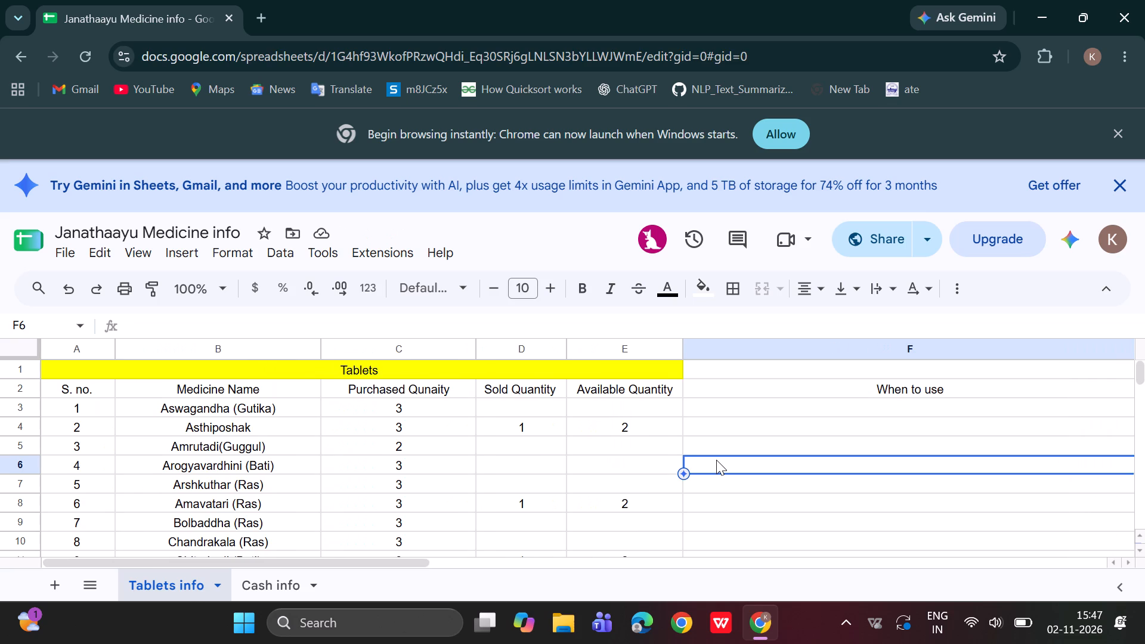
key(ctrl+f)
text(maha)
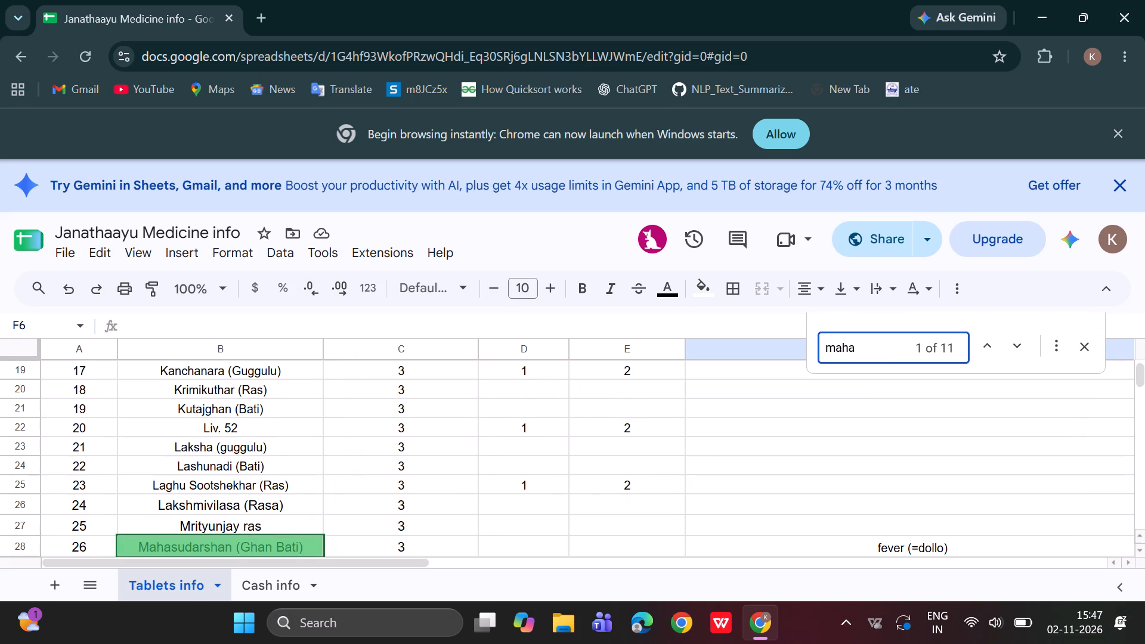
text(vis)
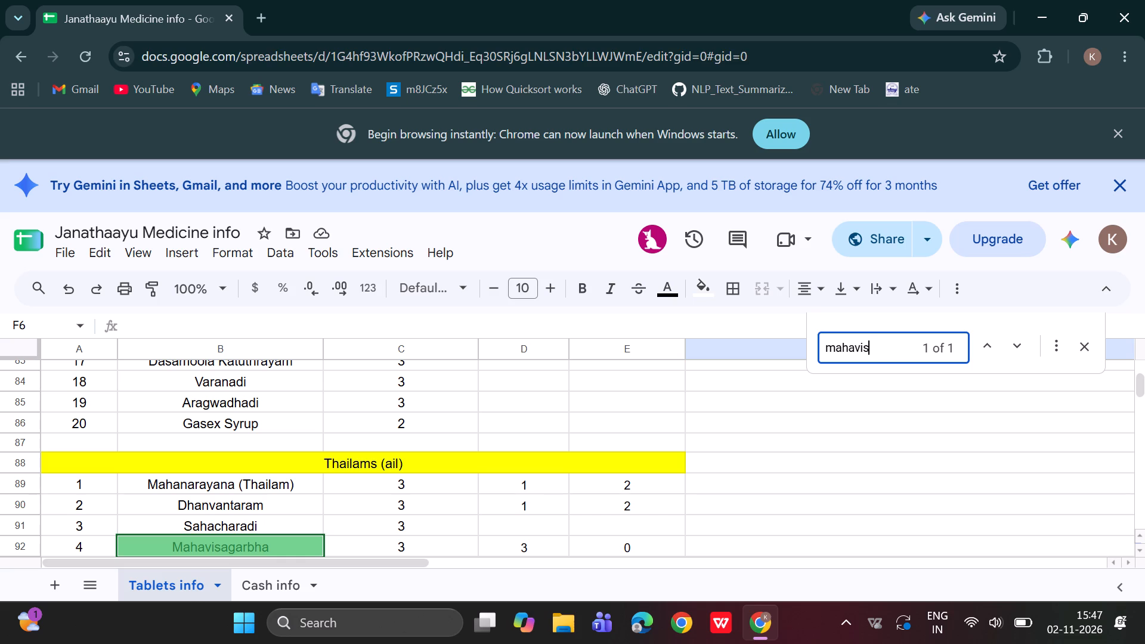
Search the sheet for "abhaya" and enter 1 as both the sold and available quantity in the Abhayarishtam row.
key(BackSpace)
key(BackSpace)
key(BackSpace)
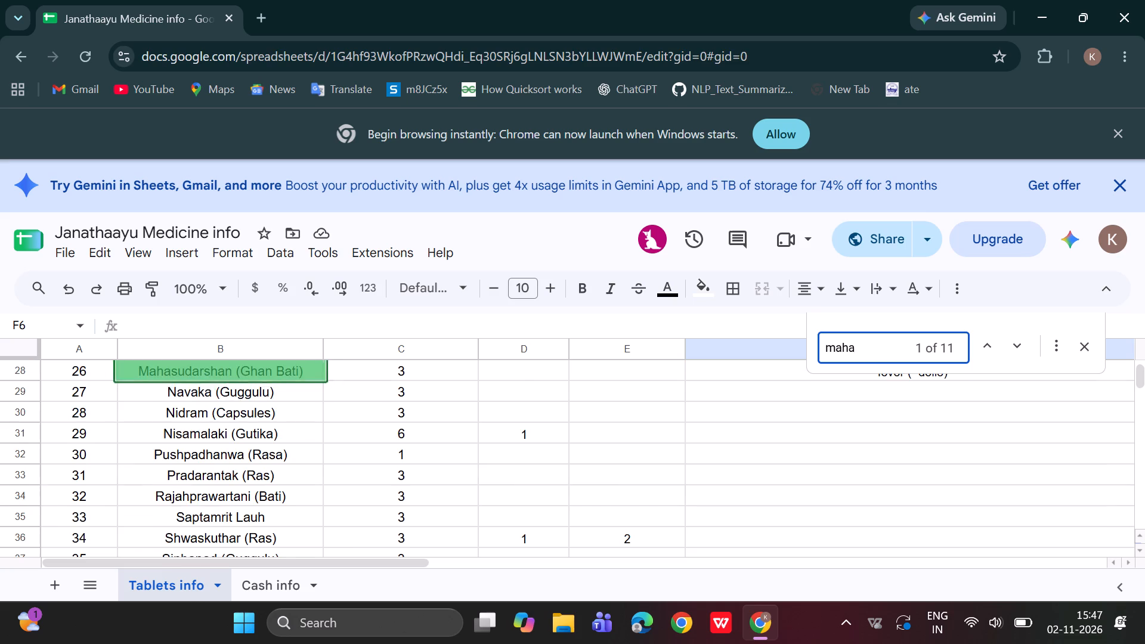
key(BackSpace)
key(BackSpace)
key(BackSpace)
key(BackSpace)
key(BackSpace)
text(abhaya)
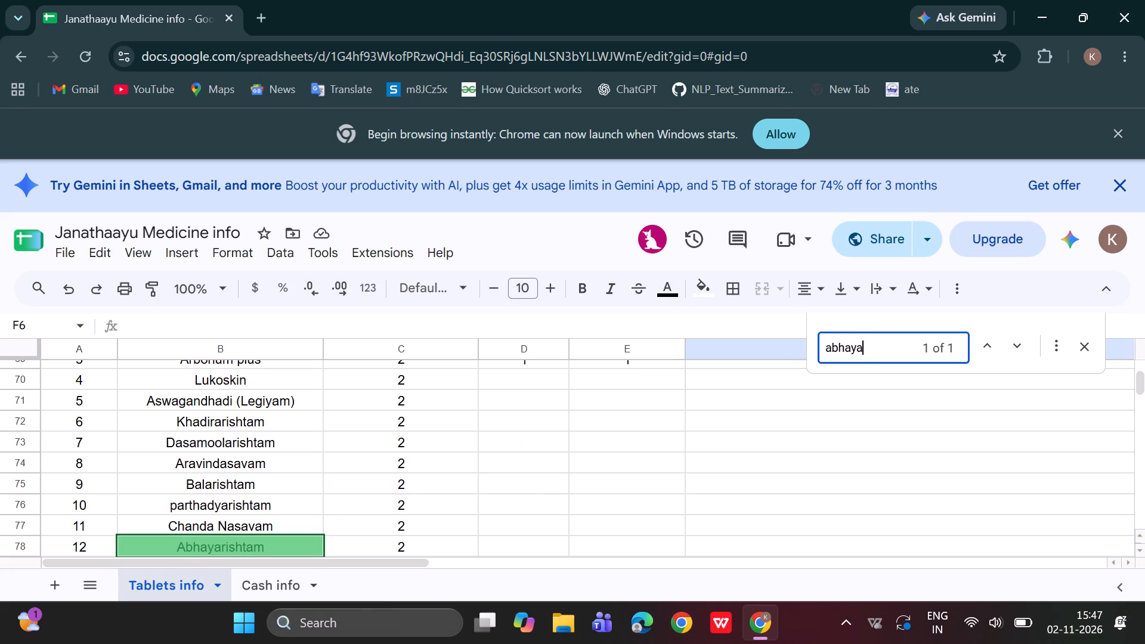
click(501, 551)
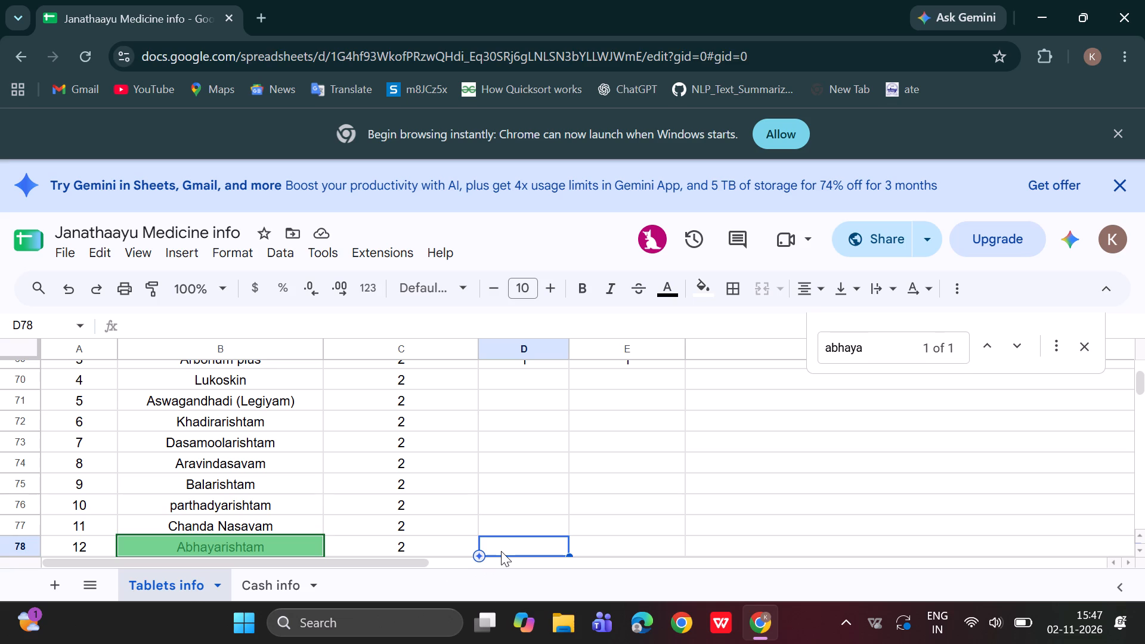
key(1)
key(Right)
key(1)
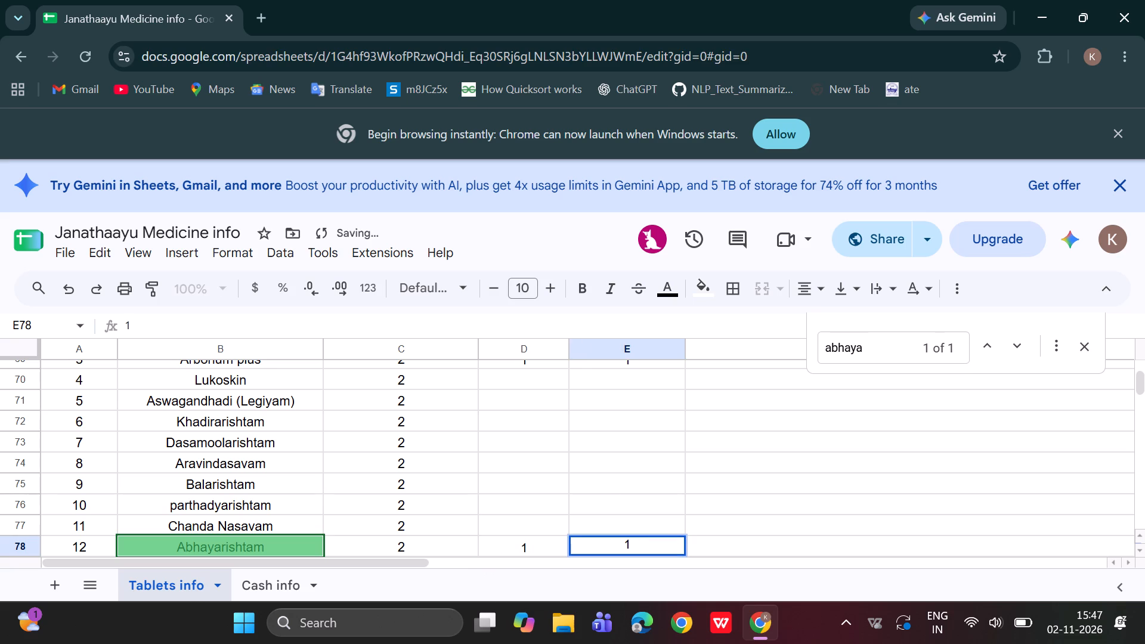
click(879, 484)
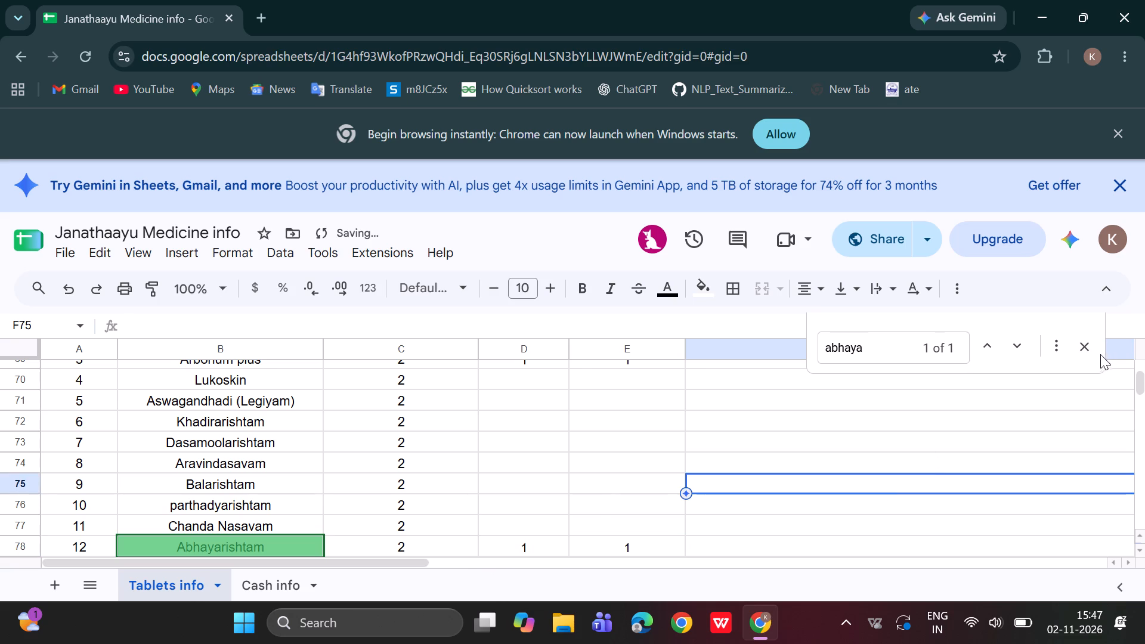
click(1091, 349)
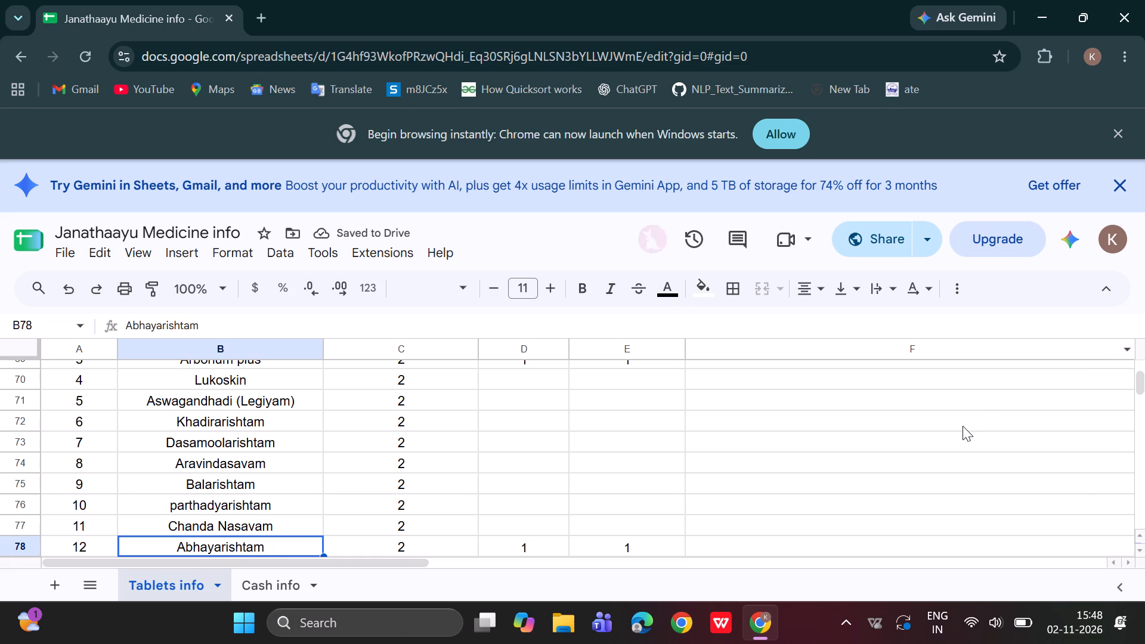
In the New section, change the shirshooladivajra ras sold quantity to 1 and available quantity to 3.
scroll(880, 546, down, 4)
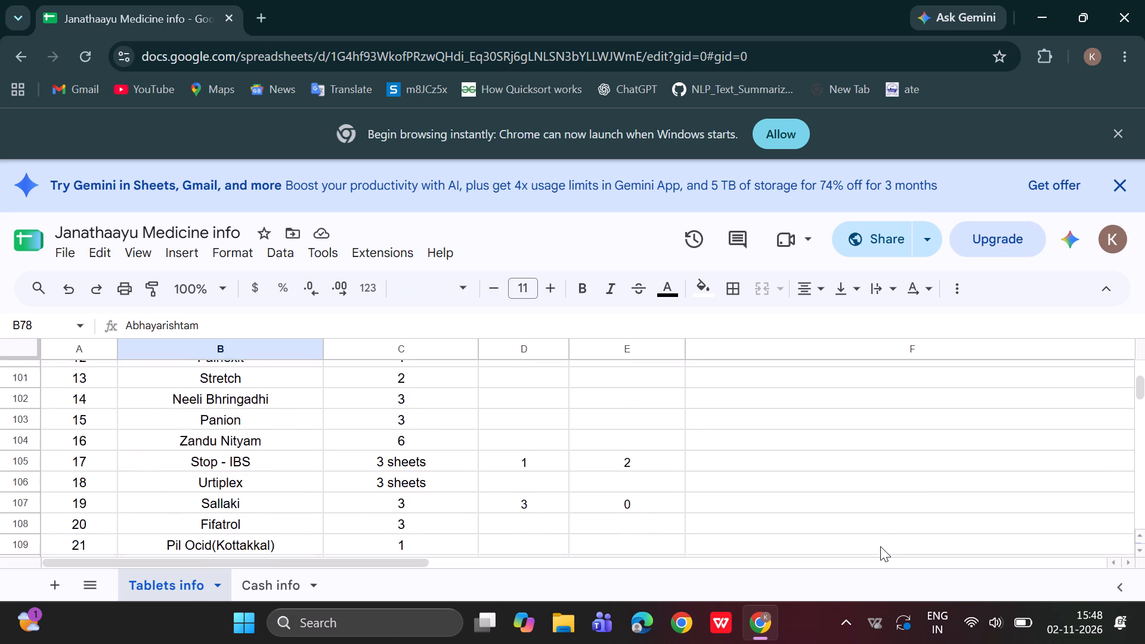
scroll(880, 546, down, 7)
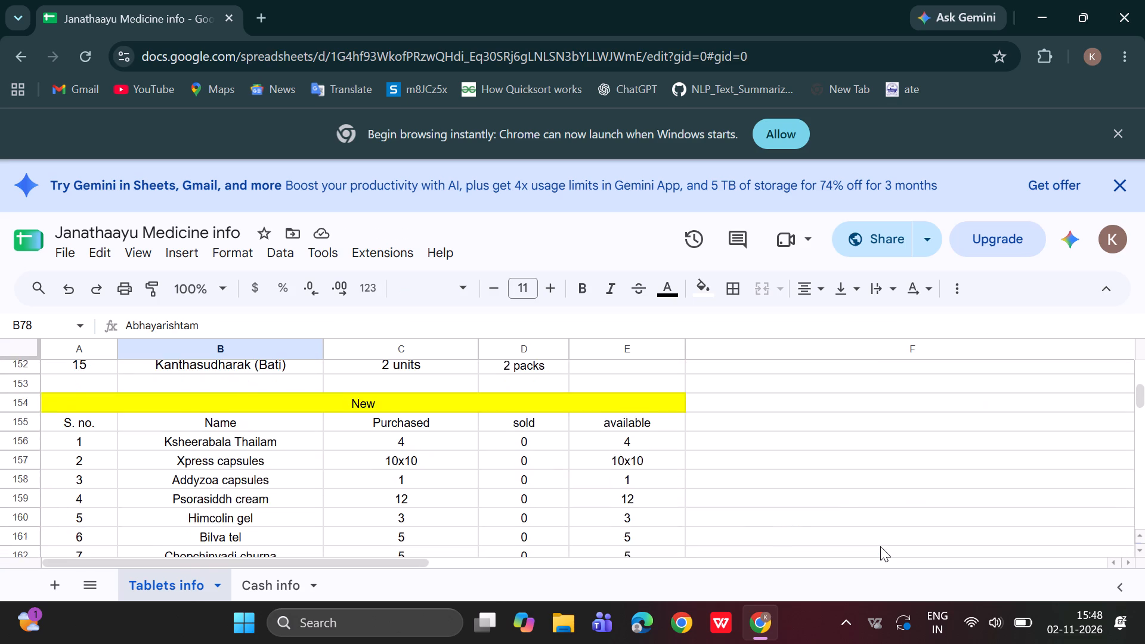
scroll(880, 546, down, 3)
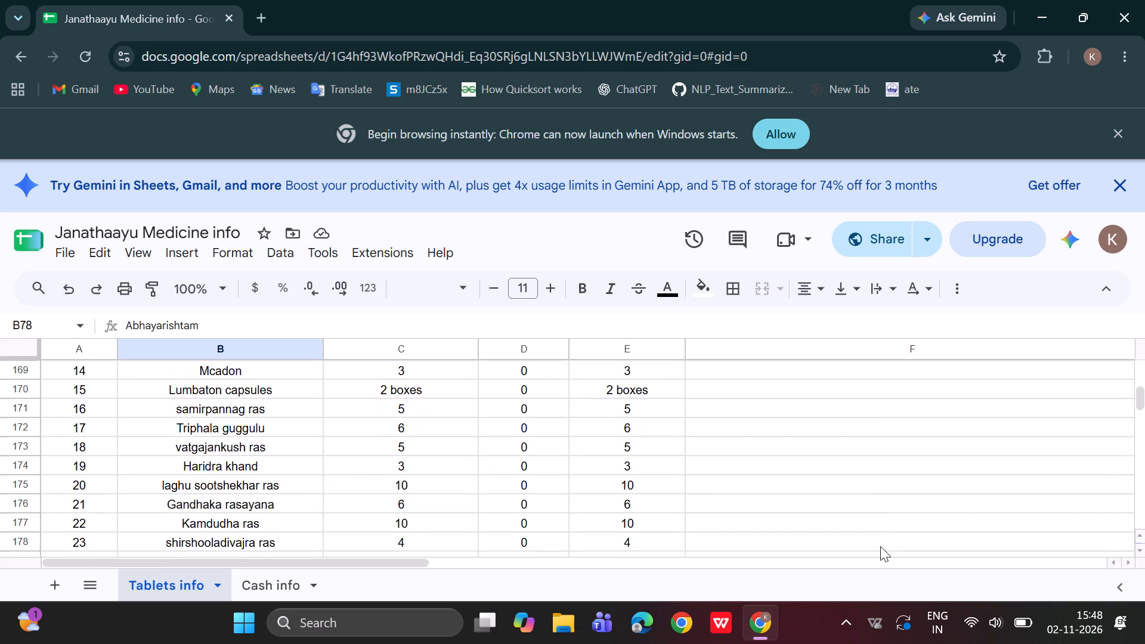
scroll(880, 546, down, 2)
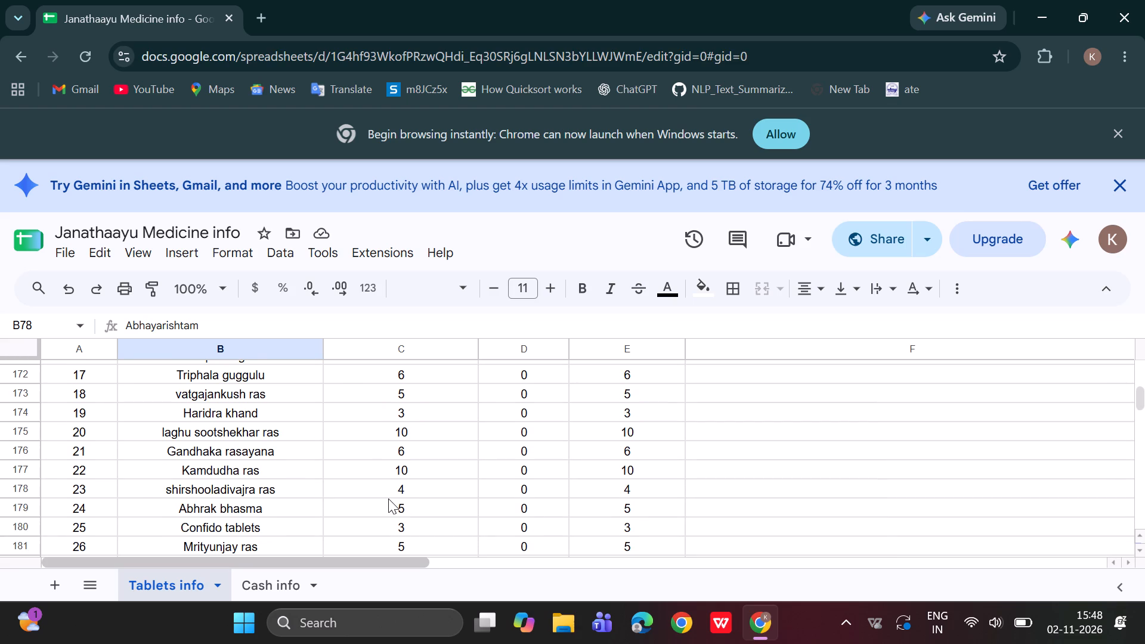
click(524, 490)
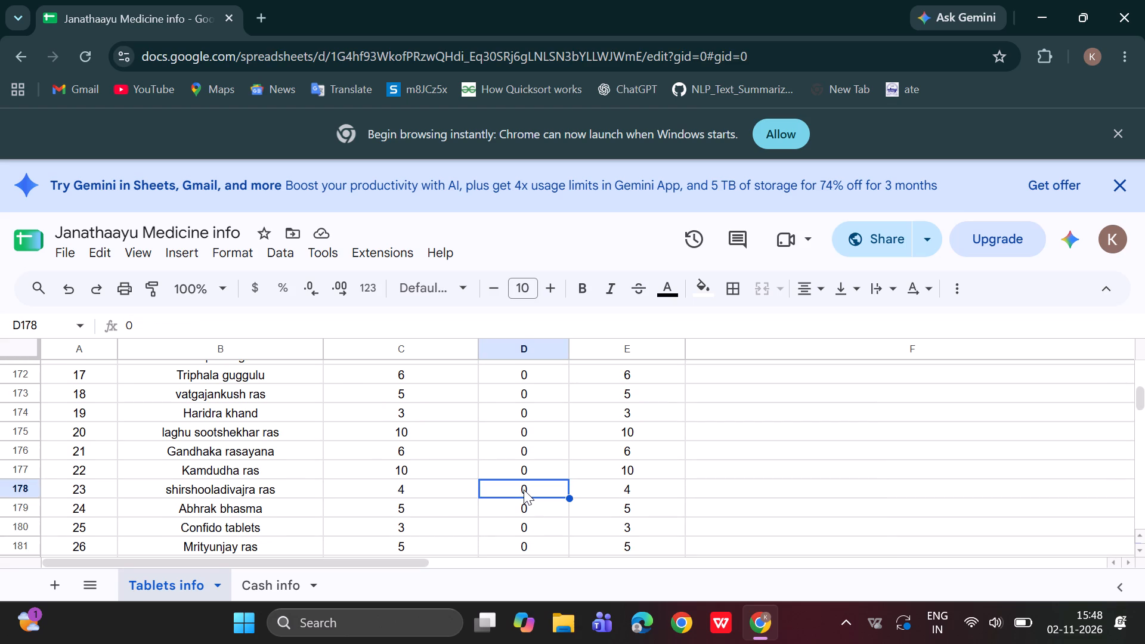
key(BackSpace)
key(1)
key(Right)
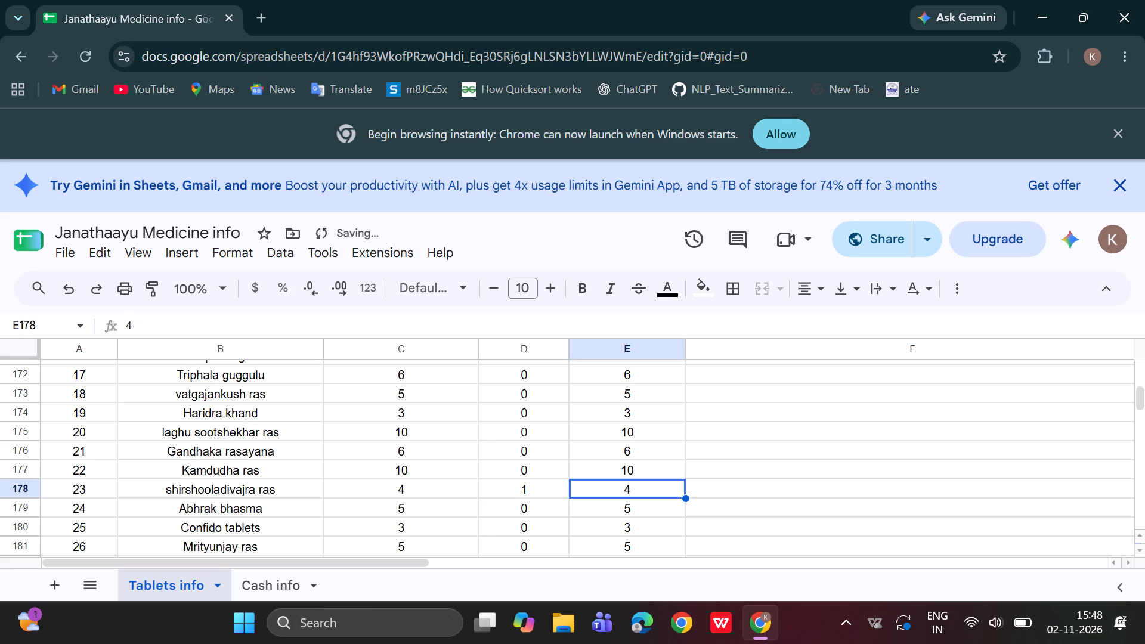
key(BackSpace)
key(2)
key(BackSpace)
key(3)
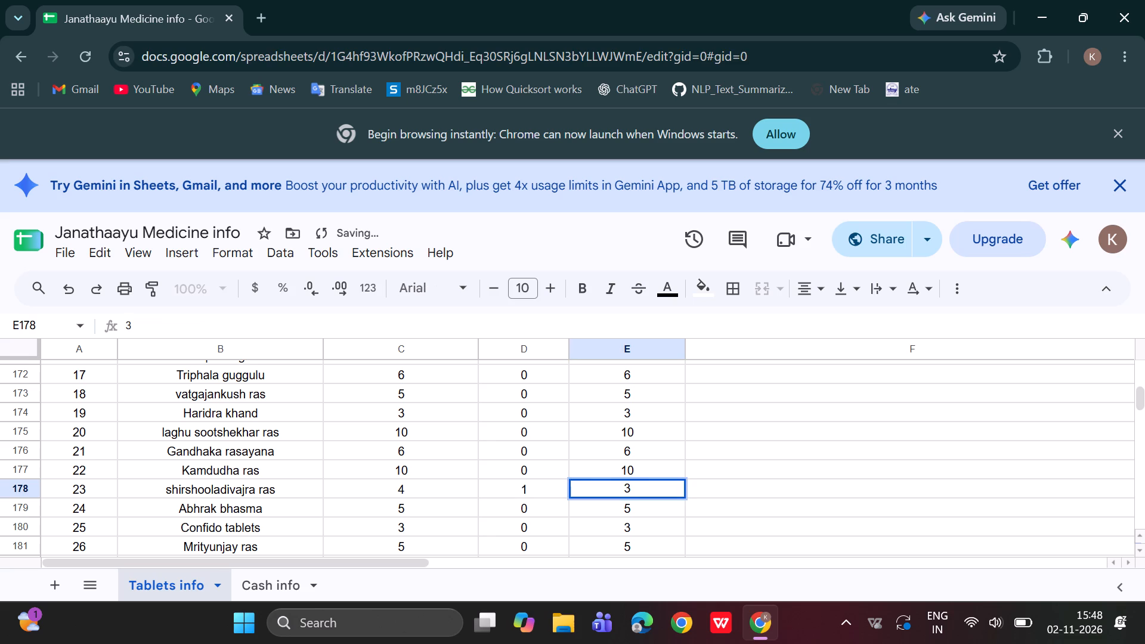
click(773, 477)
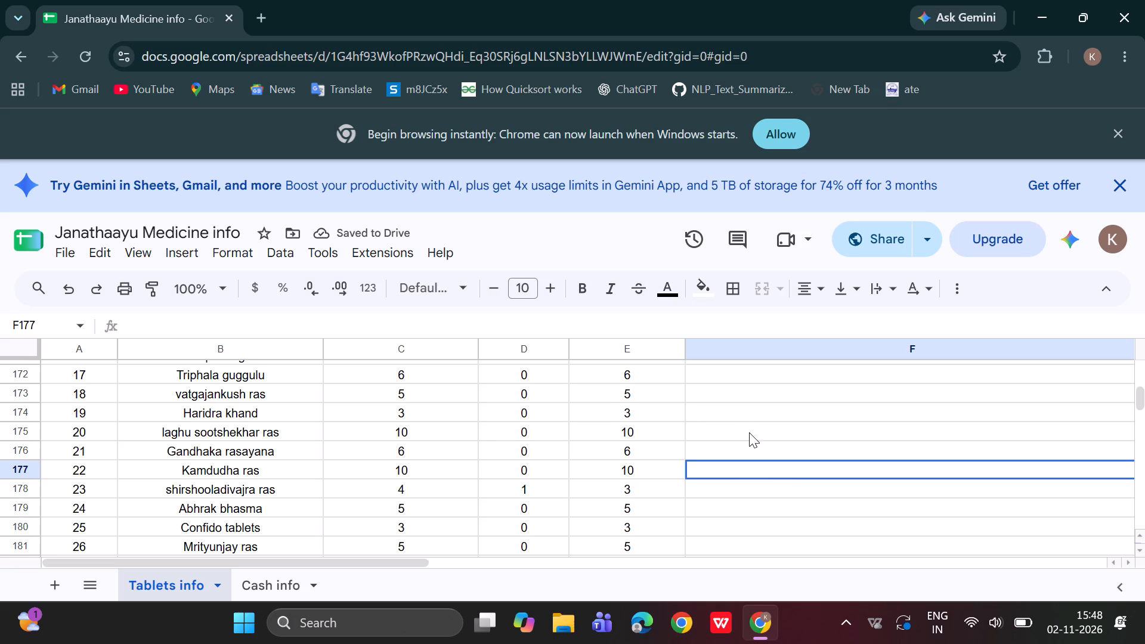
Search the sheet for "fun" and change the Fungiwin sold quantity to 2 and available quantity to 4.
key(ctrl+f)
text(fun)
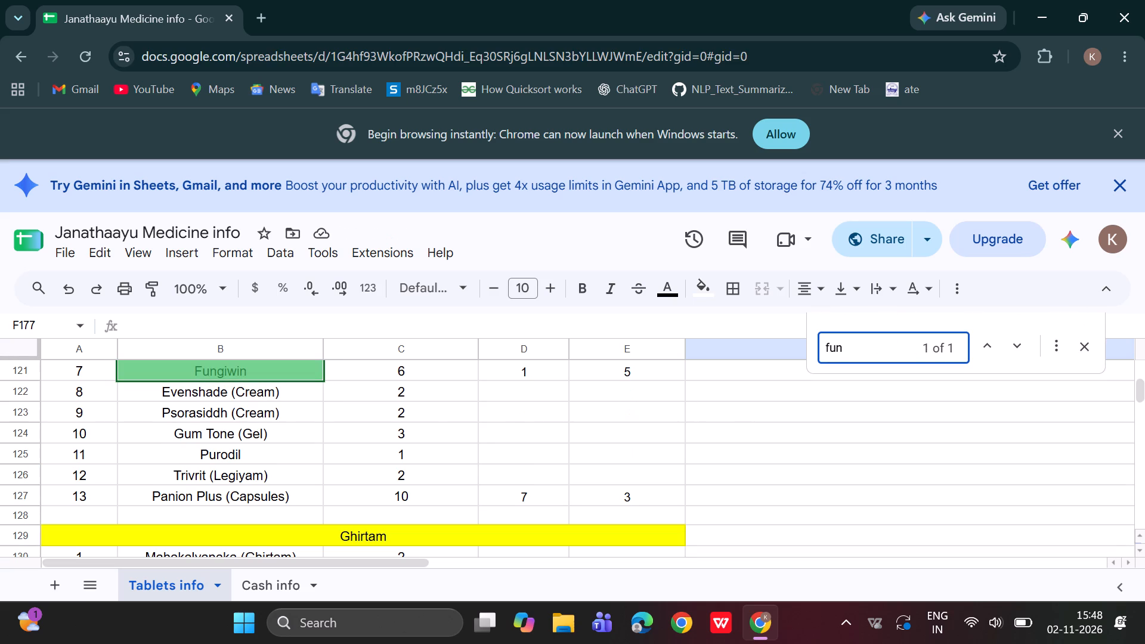
click(519, 364)
key(BackSpace)
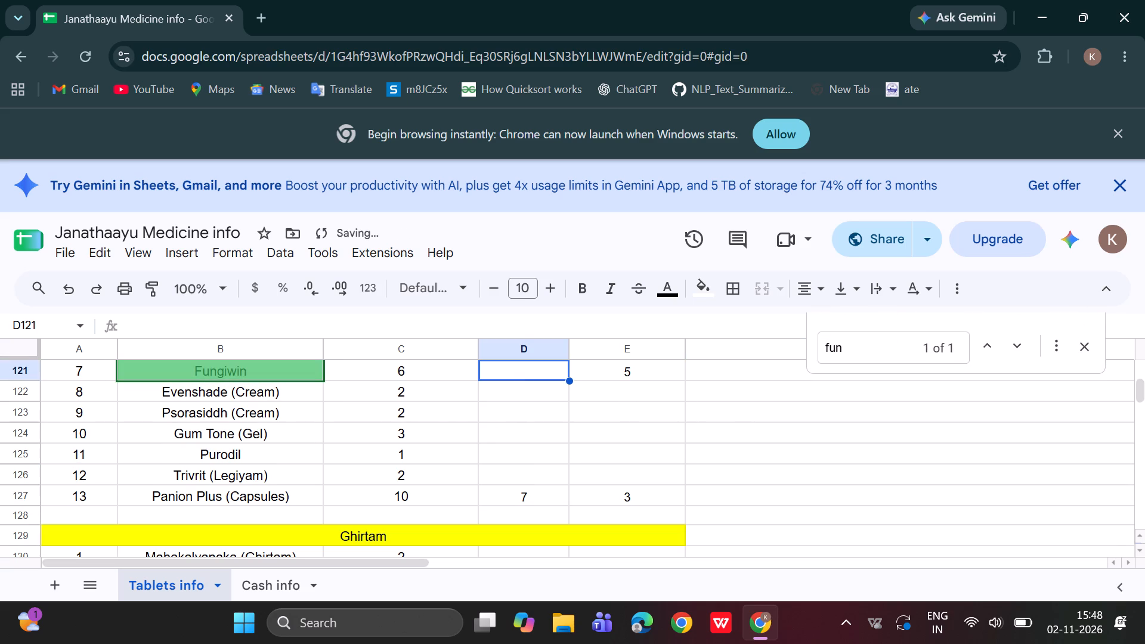
key(2)
key(Right)
key(BackSpace)
key(4)
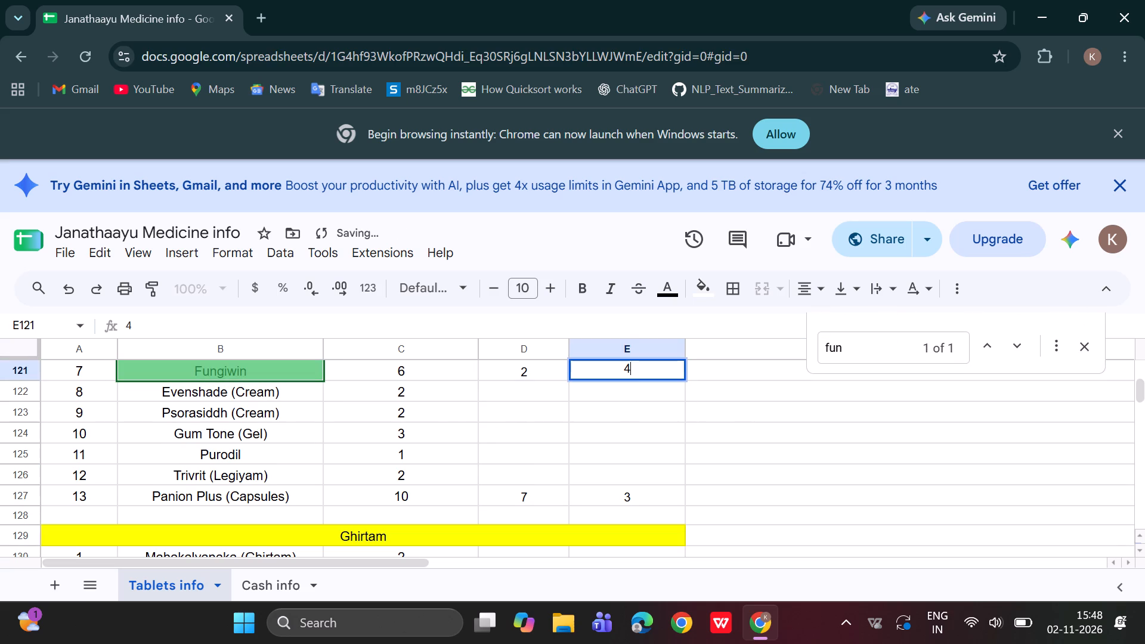
click(936, 427)
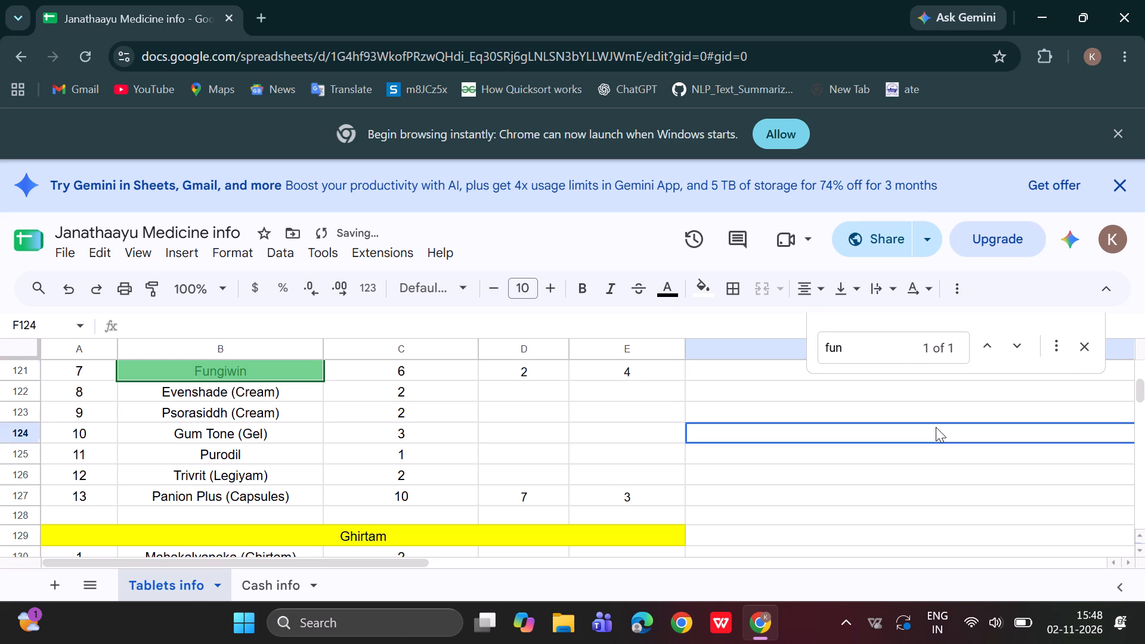
click(1083, 343)
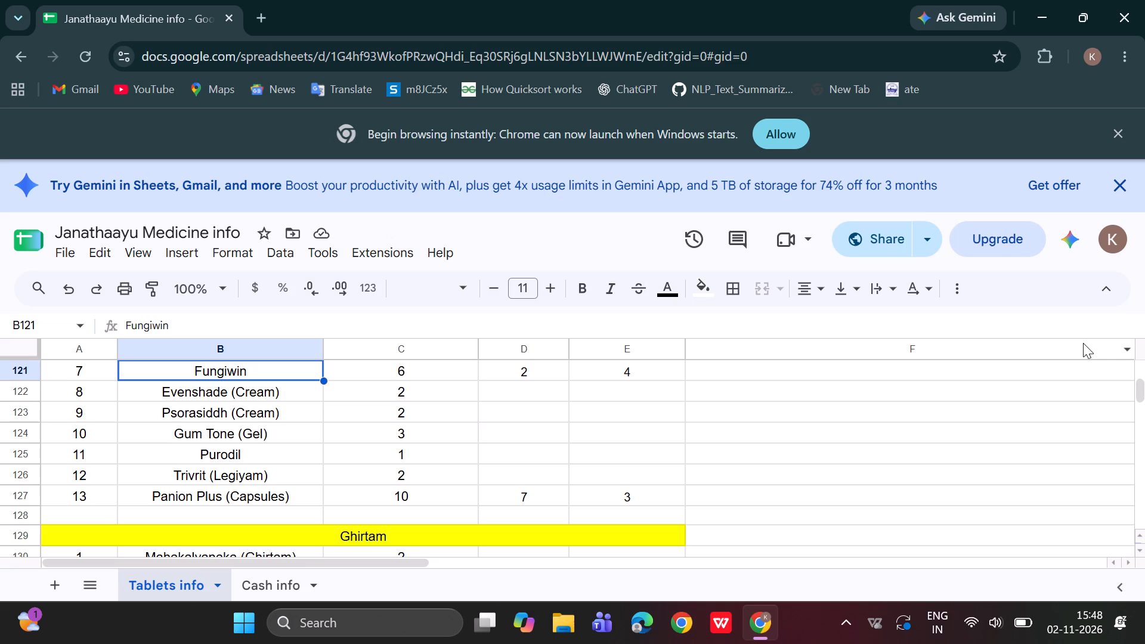
In the Cash info sheet, add the date 02-11-2026 in the first empty row below 01-11-2026.
click(276, 572)
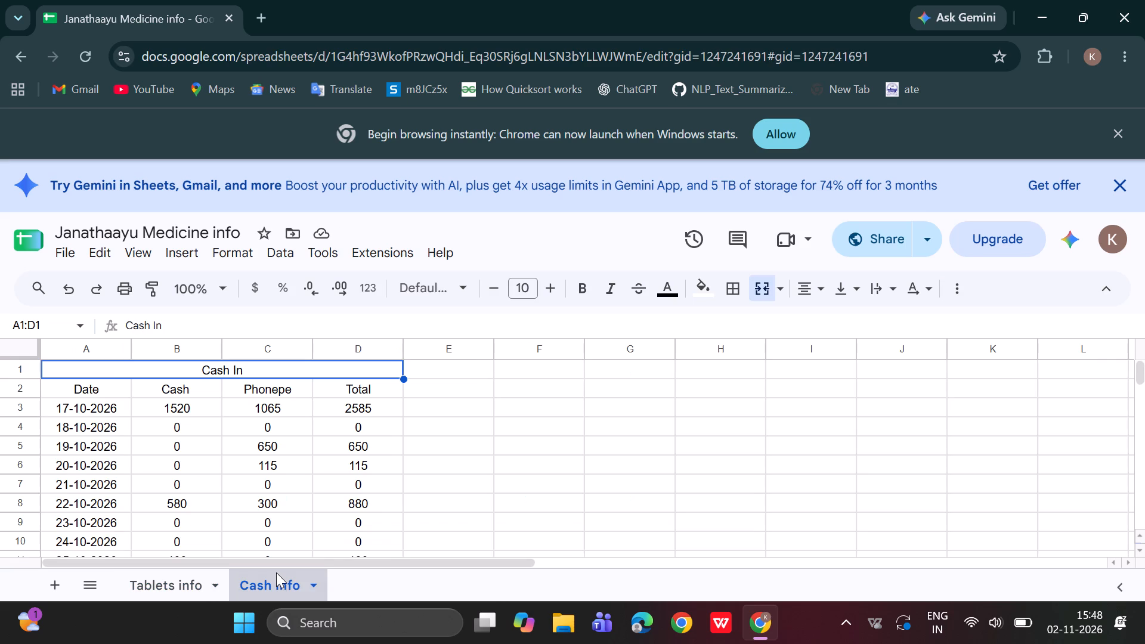
scroll(428, 467, down, 3)
scroll(428, 467, up, 1)
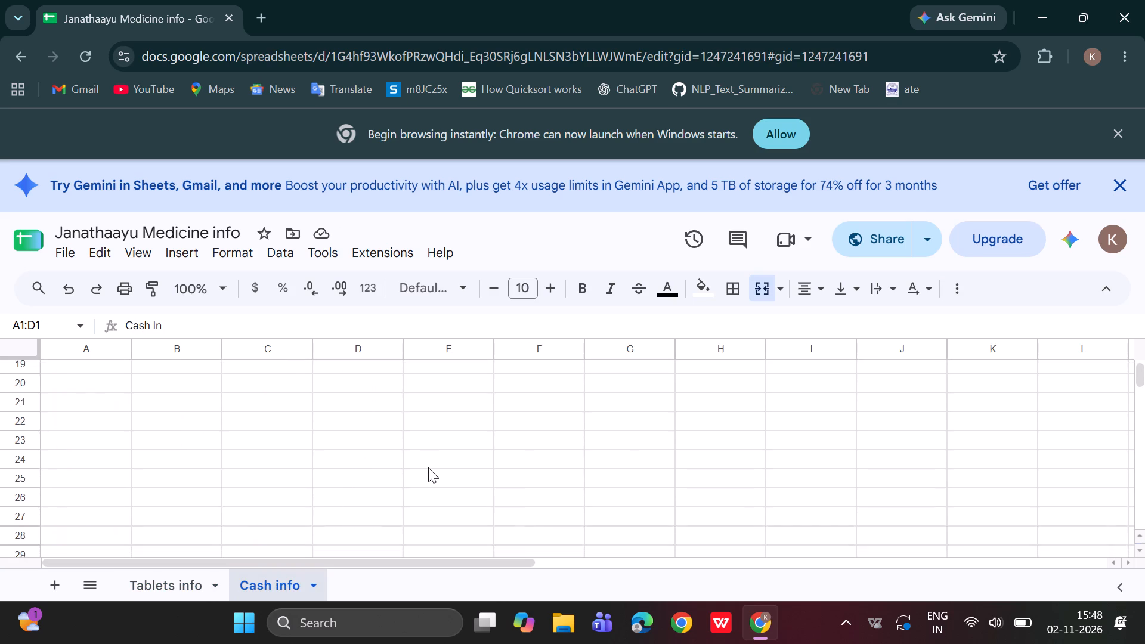
scroll(428, 467, up, 1)
click(113, 436)
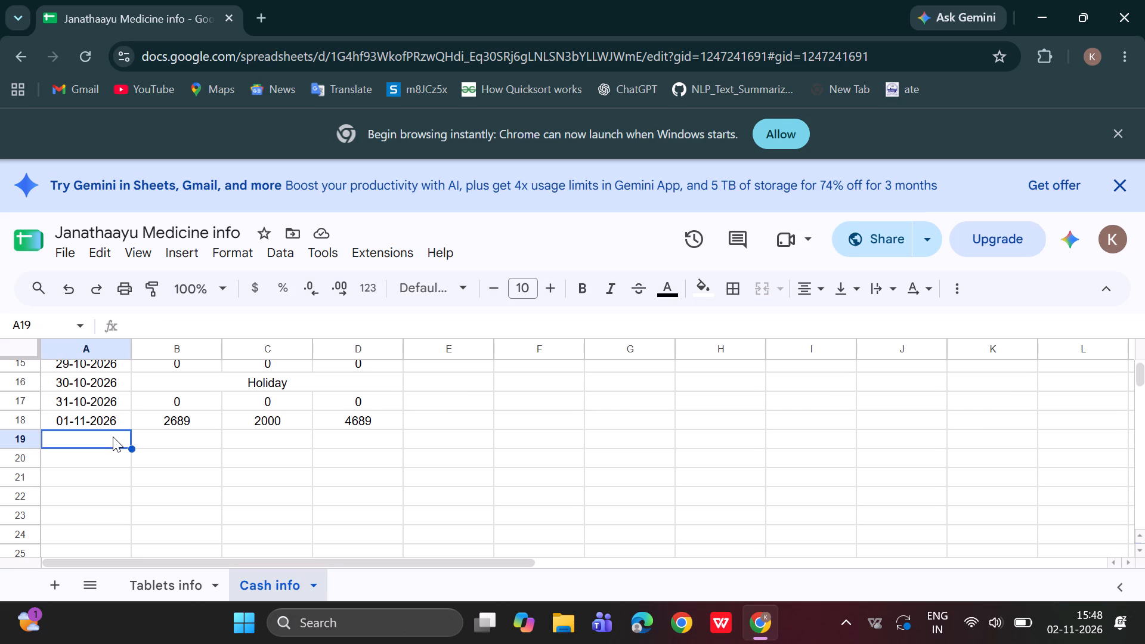
text(02-11-202)
key(6)
key(Right)
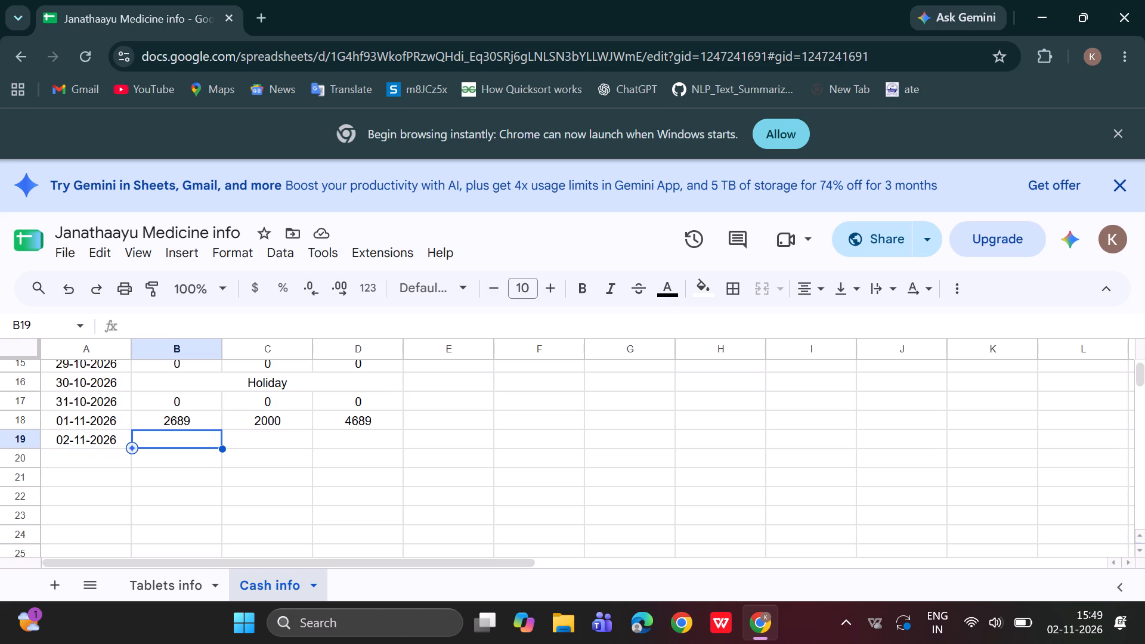
key(Down)
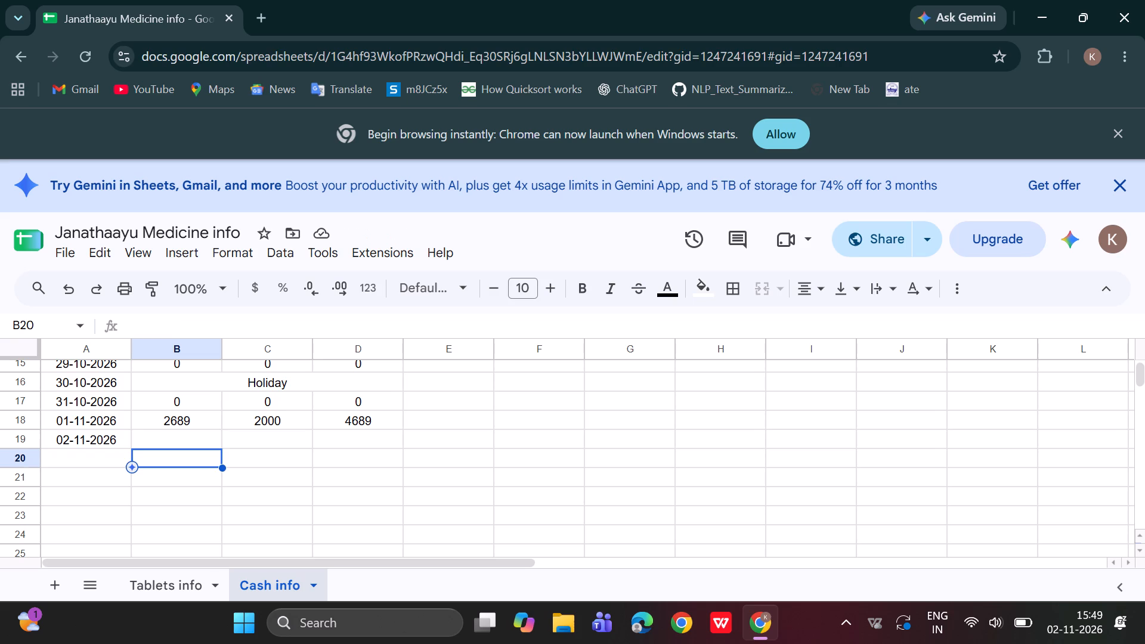
key(Up)
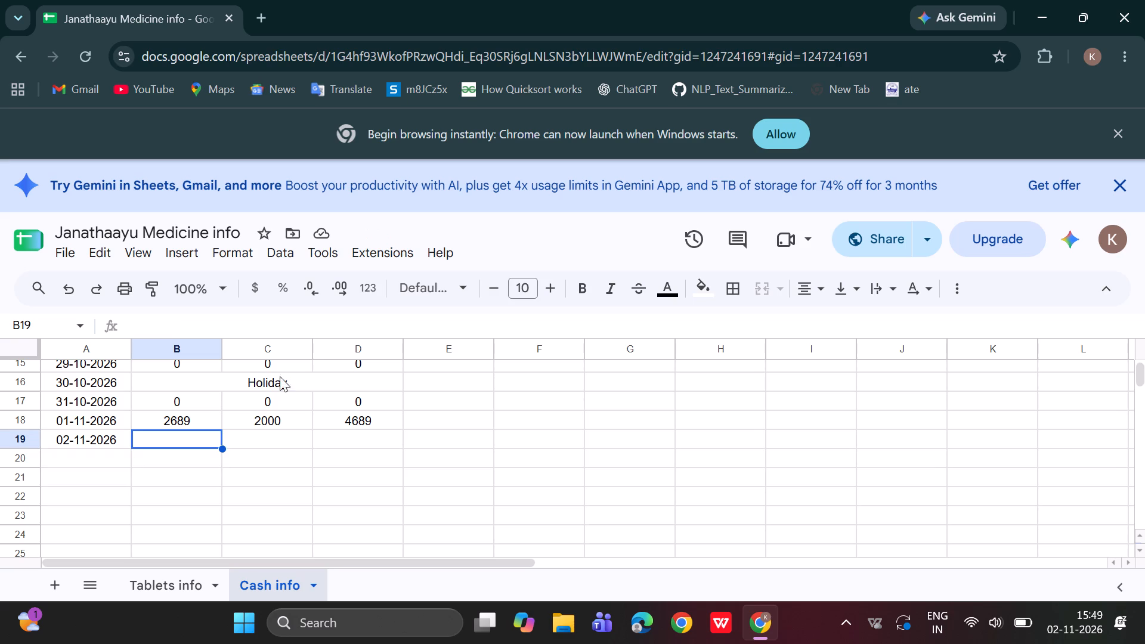
Return to the Tablets info sheet and review the rows around Panion Plus (Capsules) and the Ghirtam section.
click(181, 581)
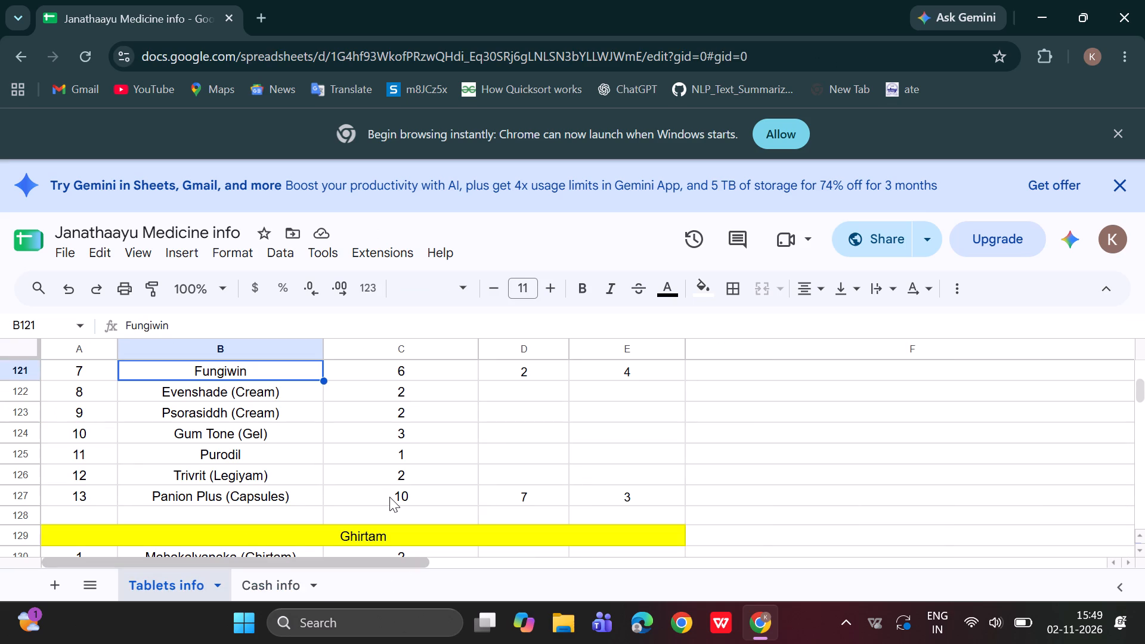
scroll(389, 497, down, 1)
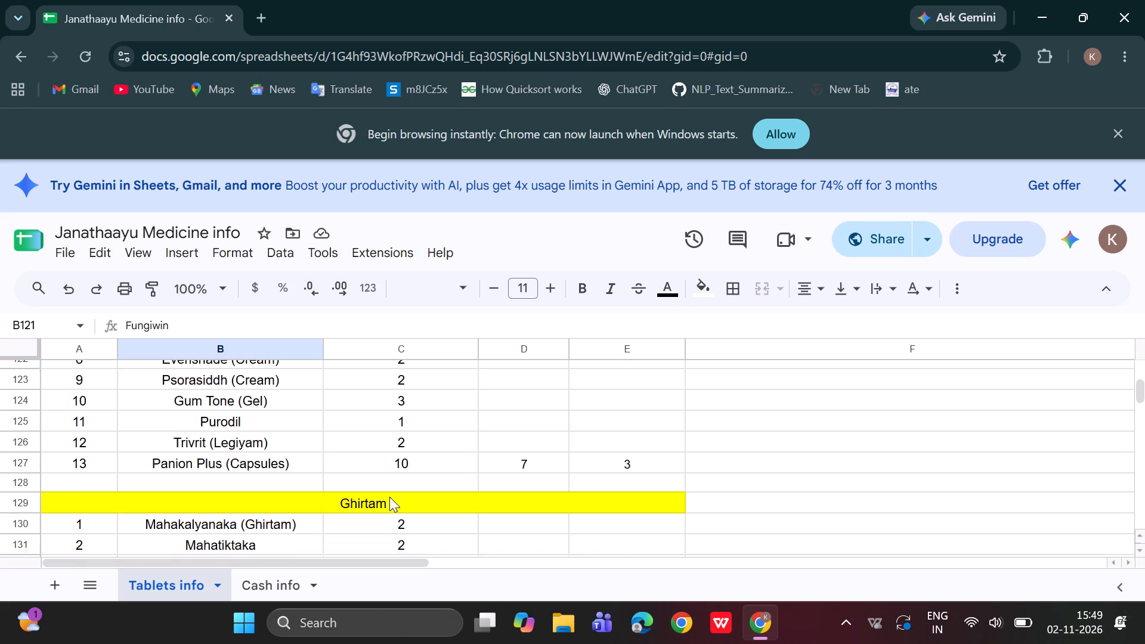
scroll(389, 497, down, 1)
click(389, 497)
click(864, 406)
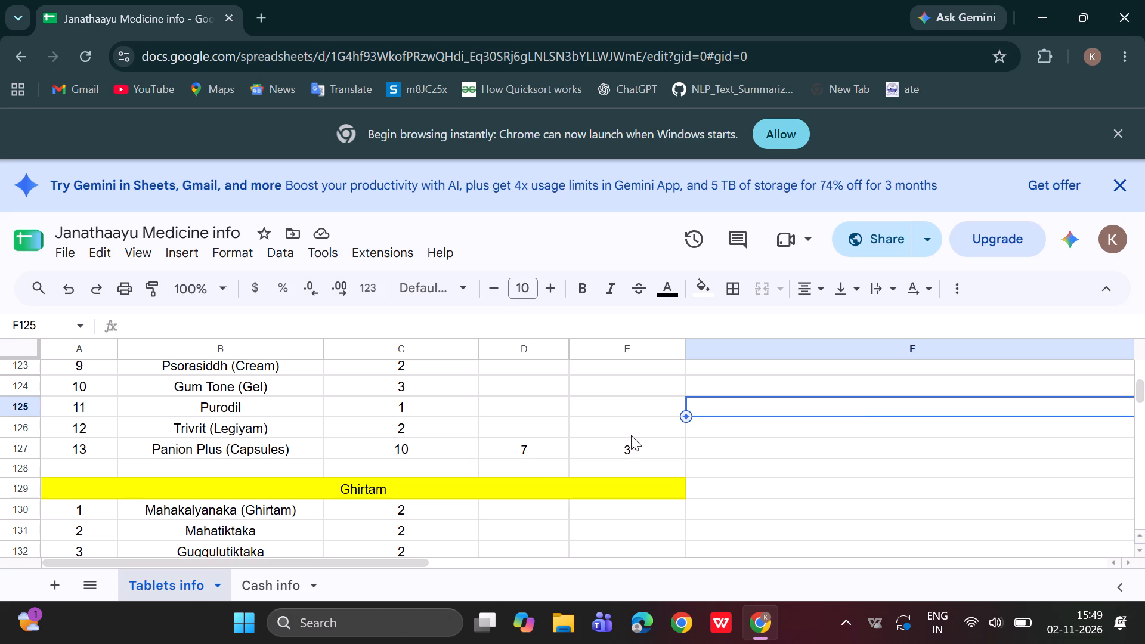
In the Cash info sheet, enter 500 in column C of the 02-11-2026 row.
click(265, 578)
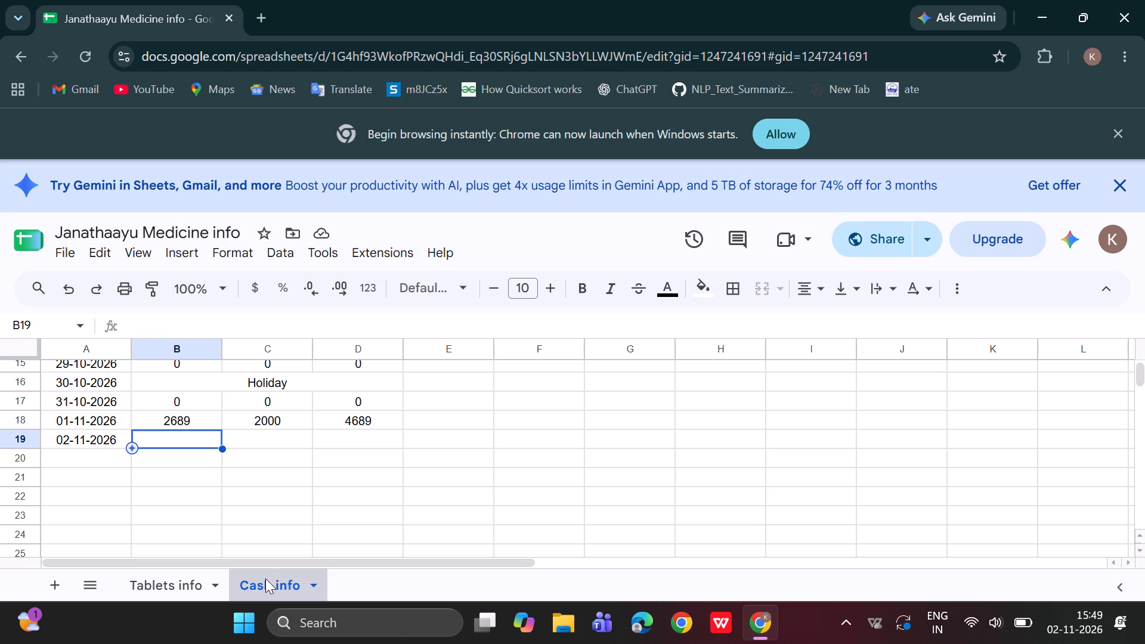
scroll(265, 578, up, 6)
key(Right)
text(500)
key(Left)
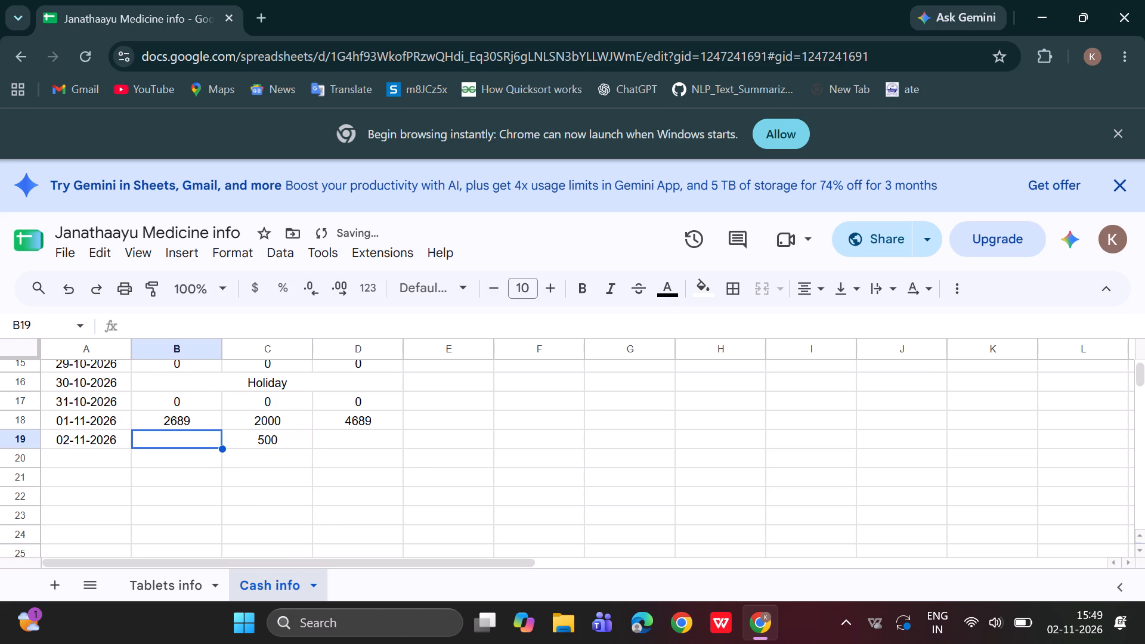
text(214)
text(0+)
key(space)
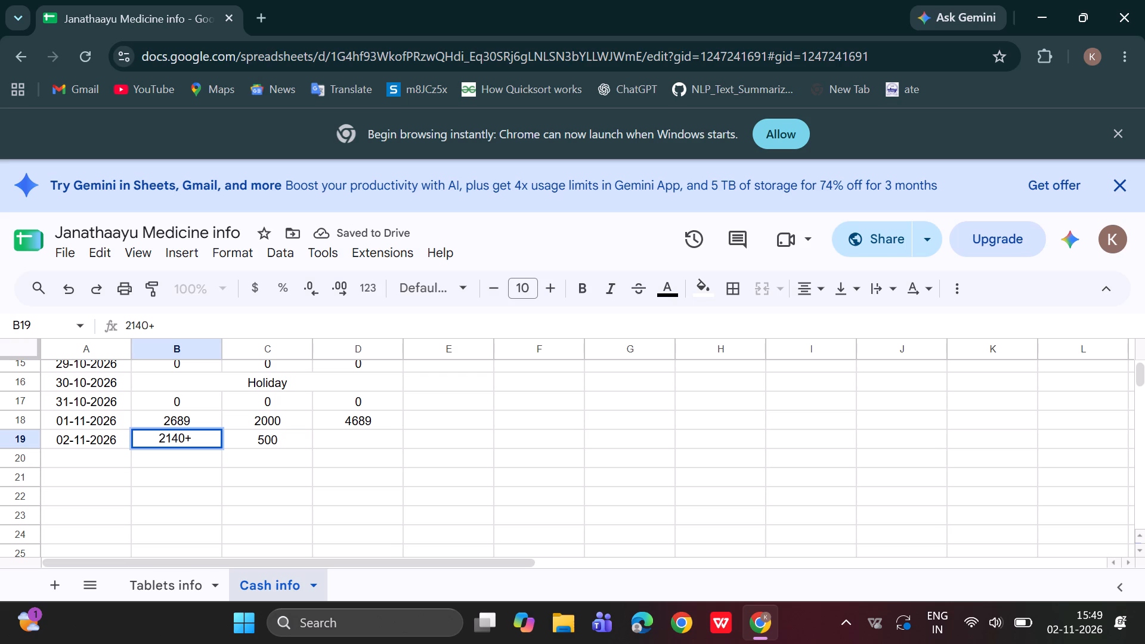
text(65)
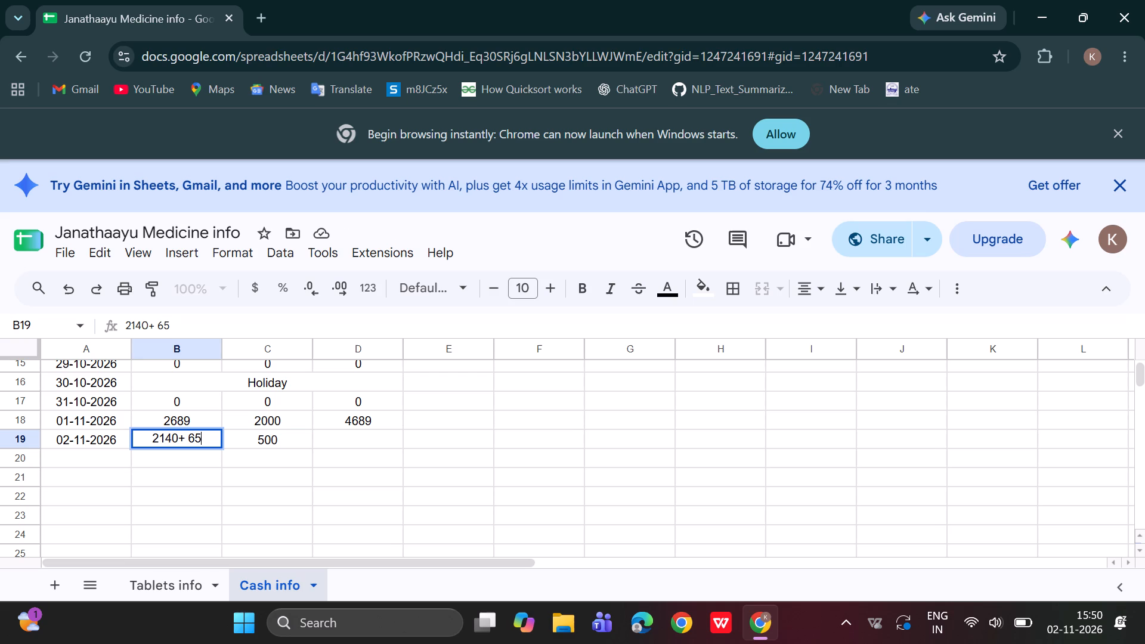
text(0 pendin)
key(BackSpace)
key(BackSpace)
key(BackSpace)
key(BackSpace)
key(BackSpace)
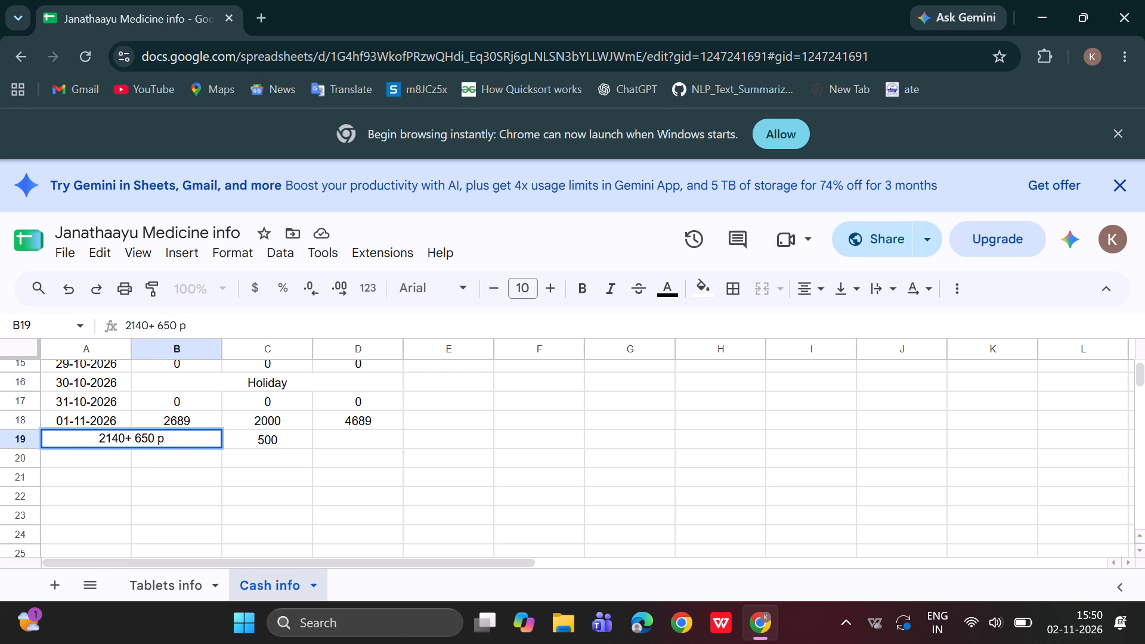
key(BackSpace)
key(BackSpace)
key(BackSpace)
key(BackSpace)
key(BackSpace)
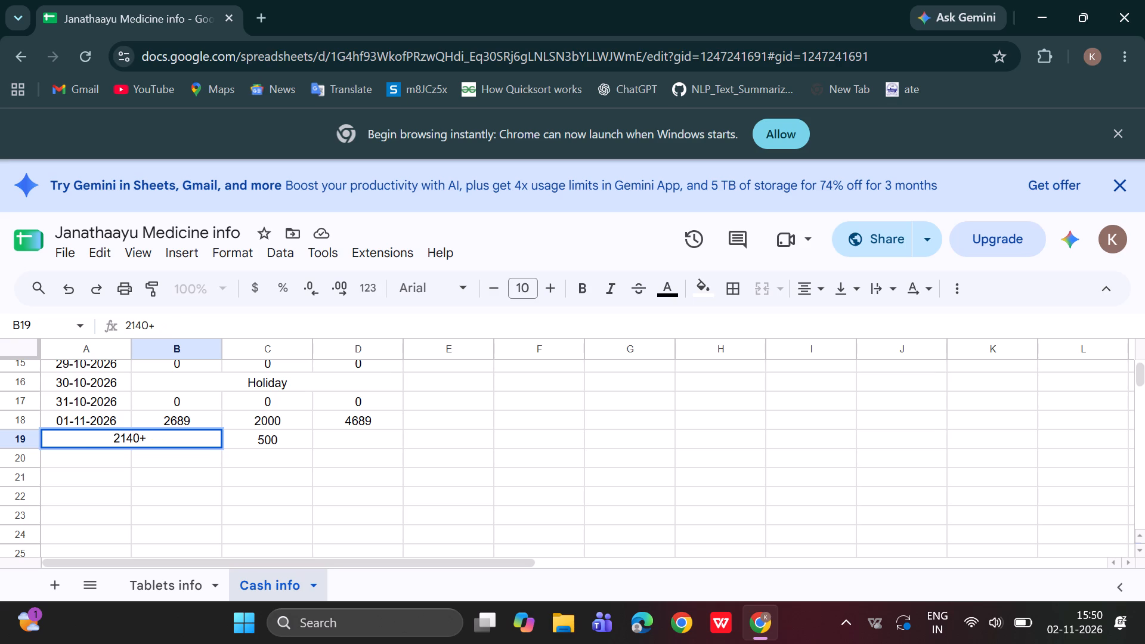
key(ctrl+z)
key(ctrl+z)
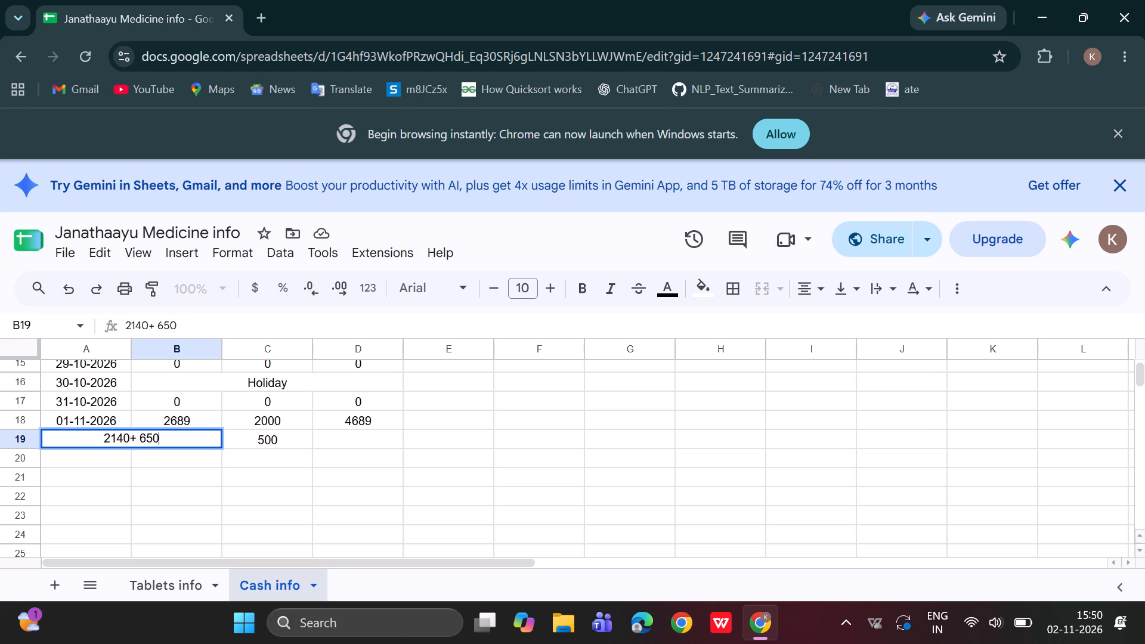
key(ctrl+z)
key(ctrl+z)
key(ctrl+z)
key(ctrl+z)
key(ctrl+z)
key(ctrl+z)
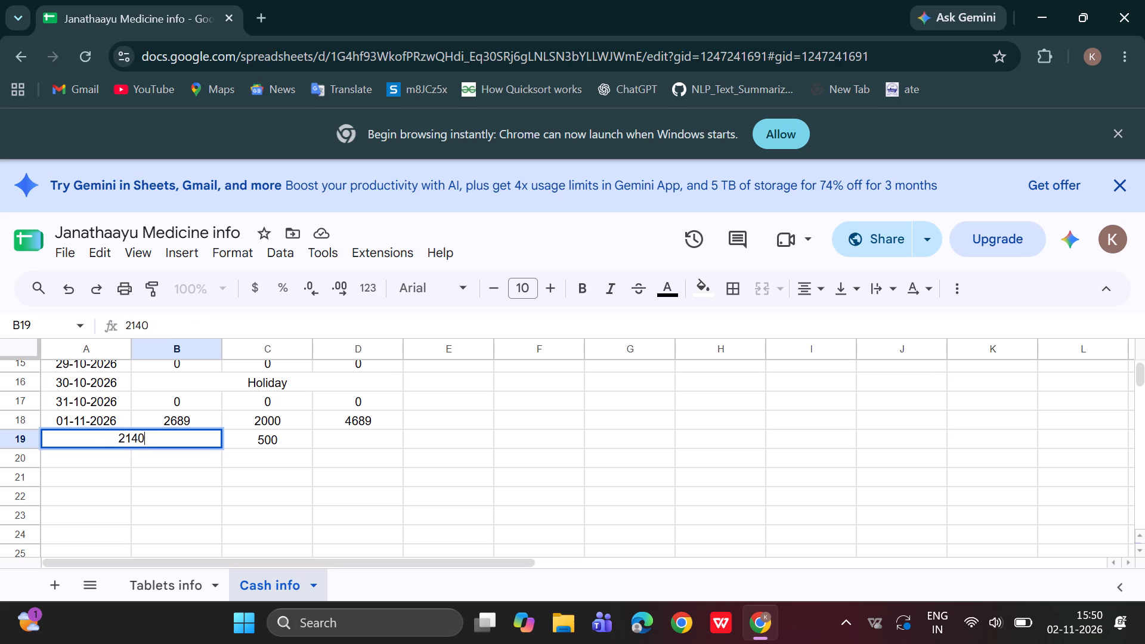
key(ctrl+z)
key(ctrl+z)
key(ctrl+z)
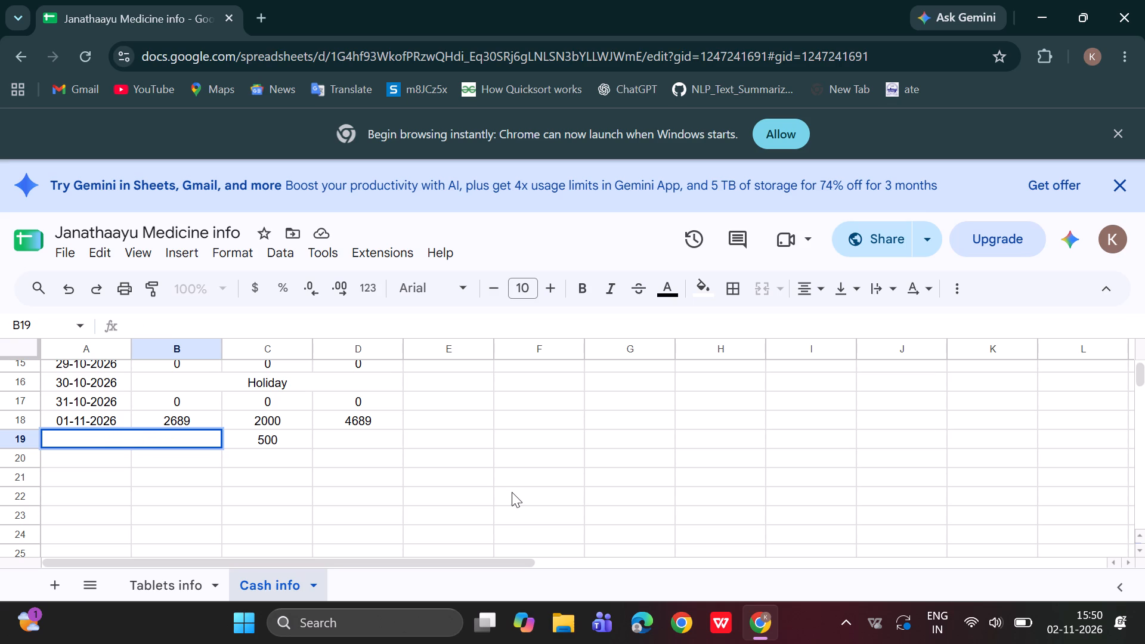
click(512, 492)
Enter 2140+650 in column B of the 02-11-2026 row.
click(174, 433)
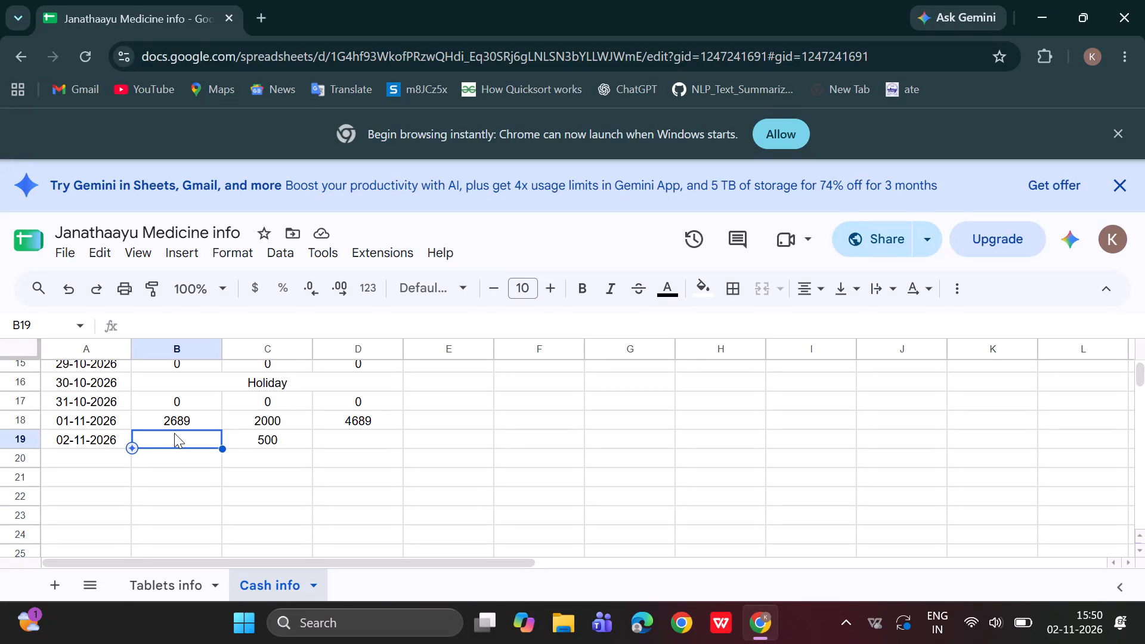
text(21)
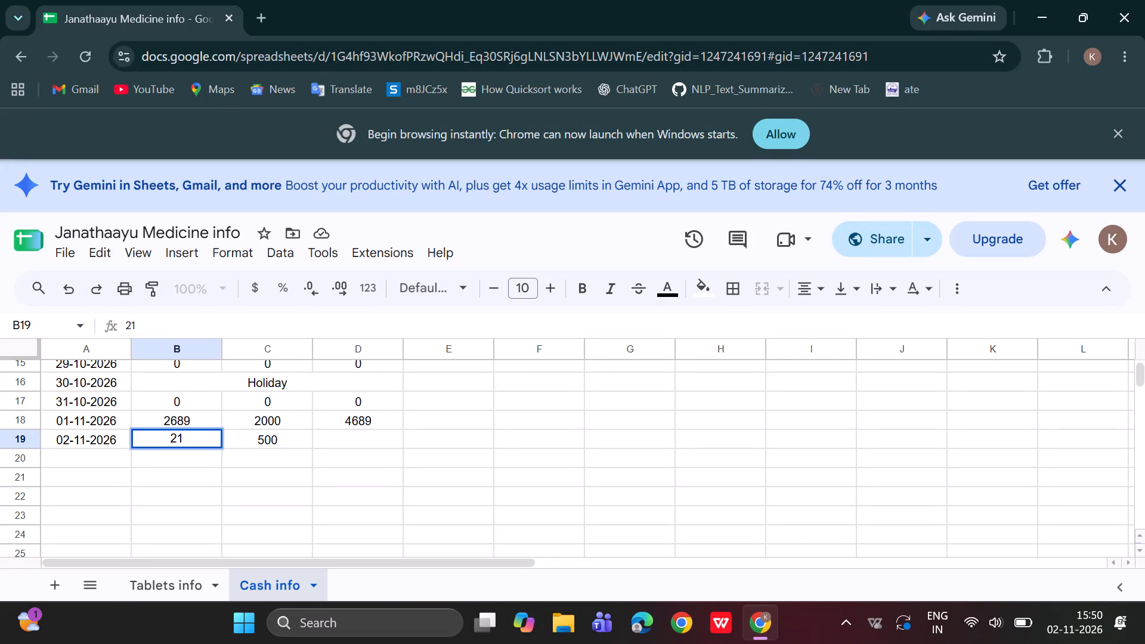
text(40)
key(shift+plus)
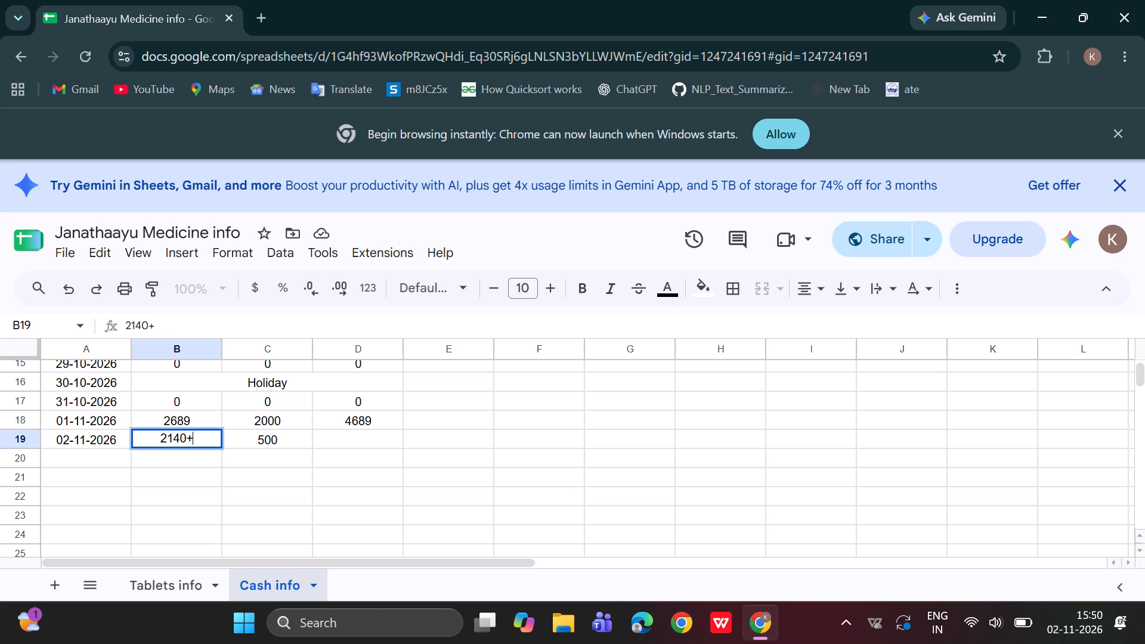
key(space)
key(BackSpace)
text(65)
key(0)
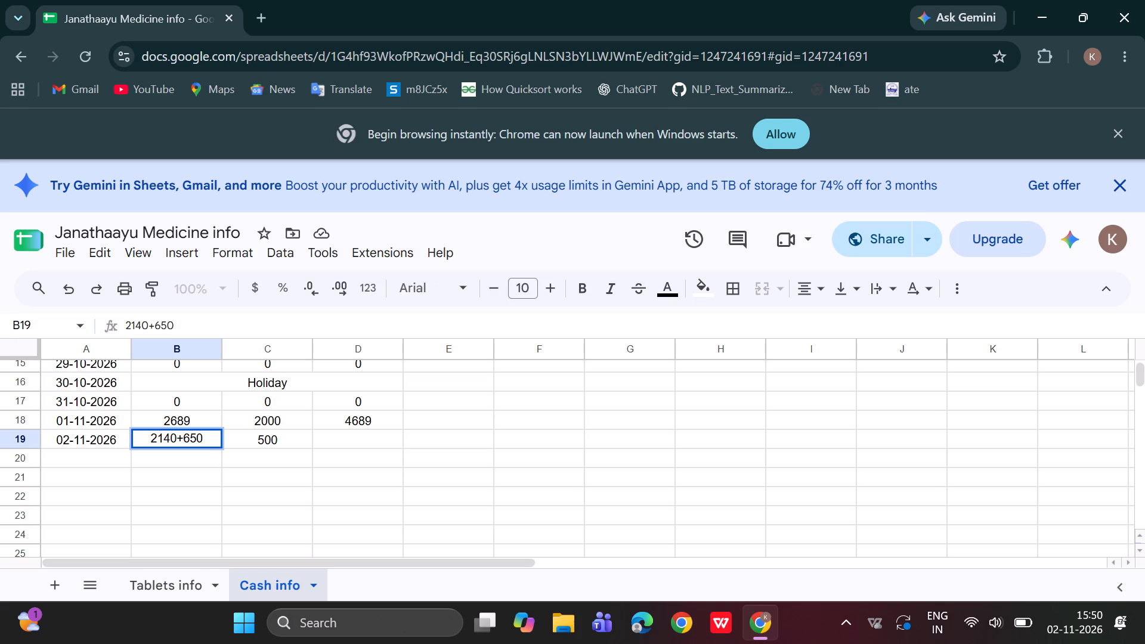
click(340, 445)
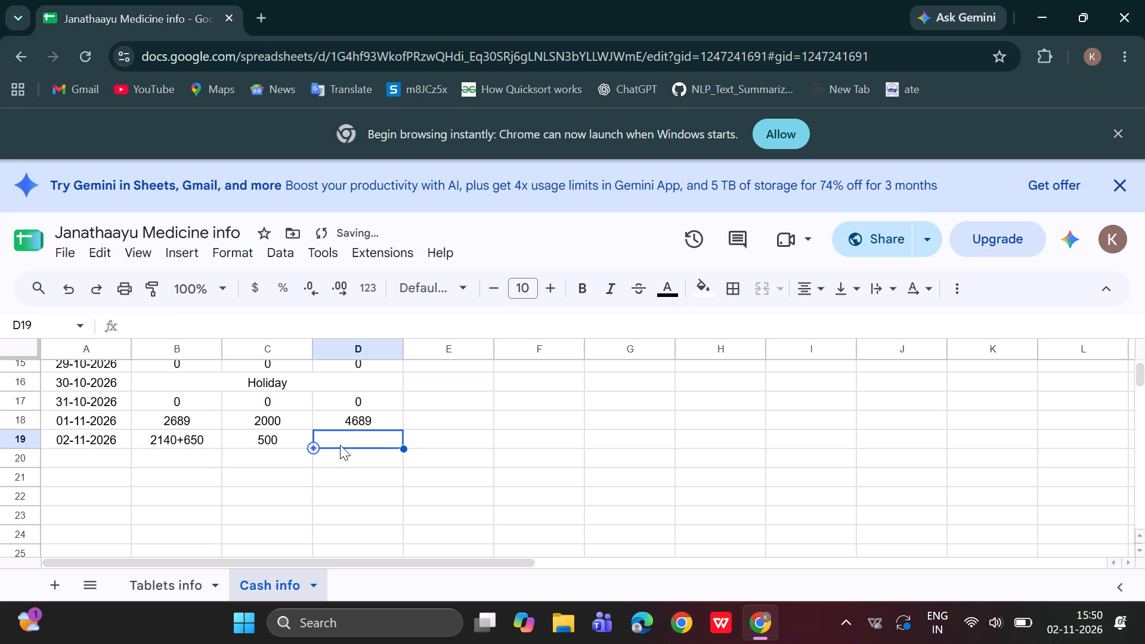
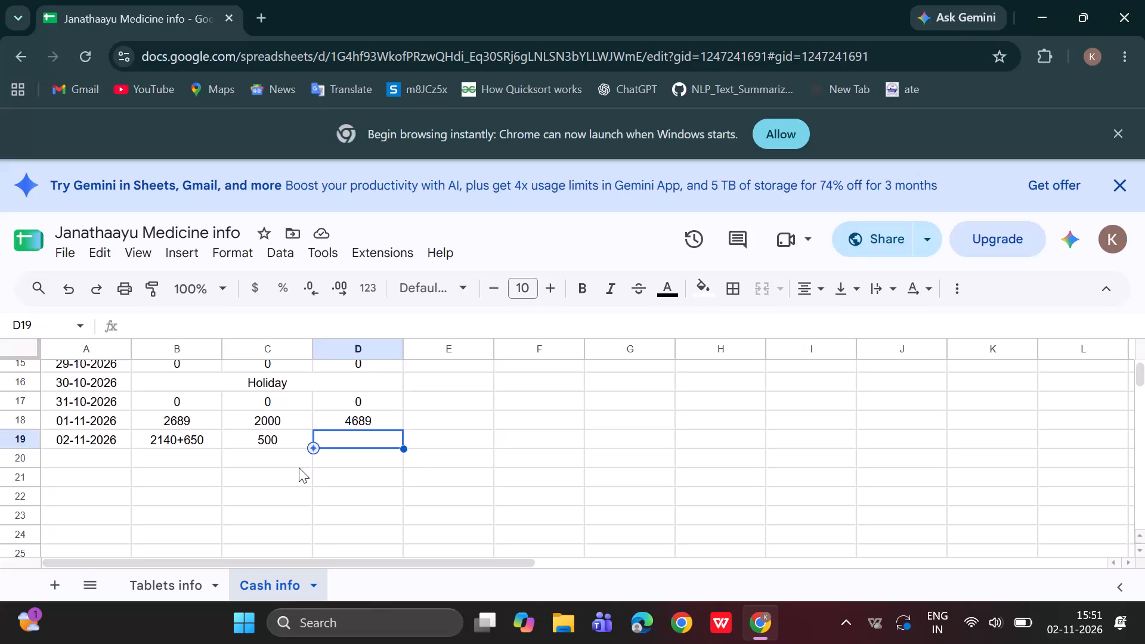
Return to the Tablets info sheet and review the medicine quantities from the first rows through the last entry, Vyoshadi bati.
click(162, 584)
click(768, 442)
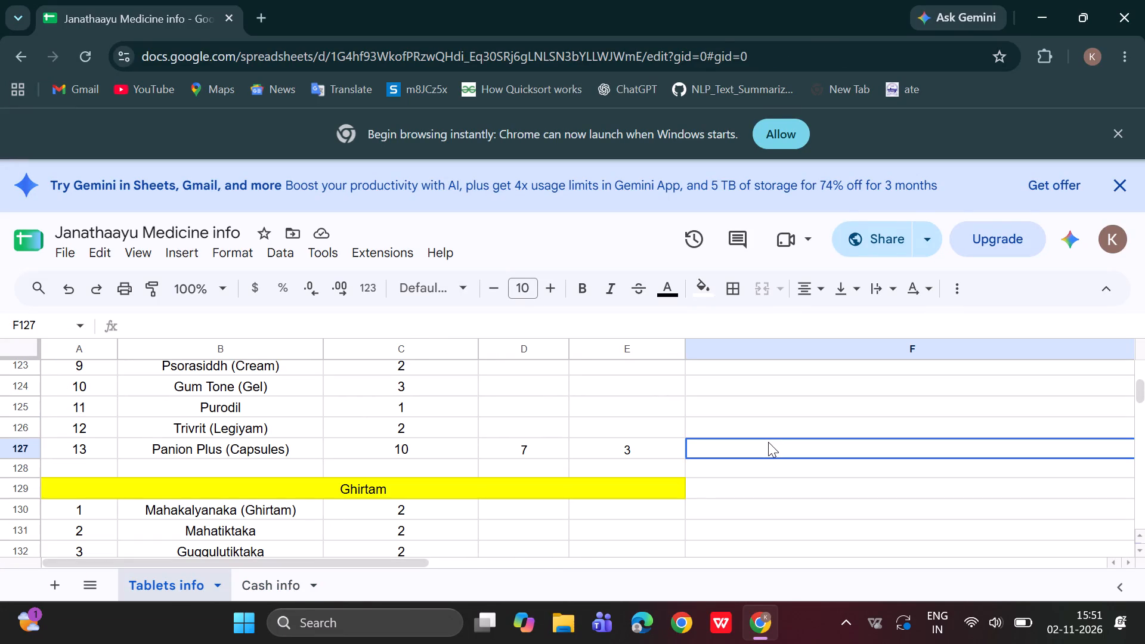
scroll(768, 442, up, 17)
scroll(768, 442, down, 1)
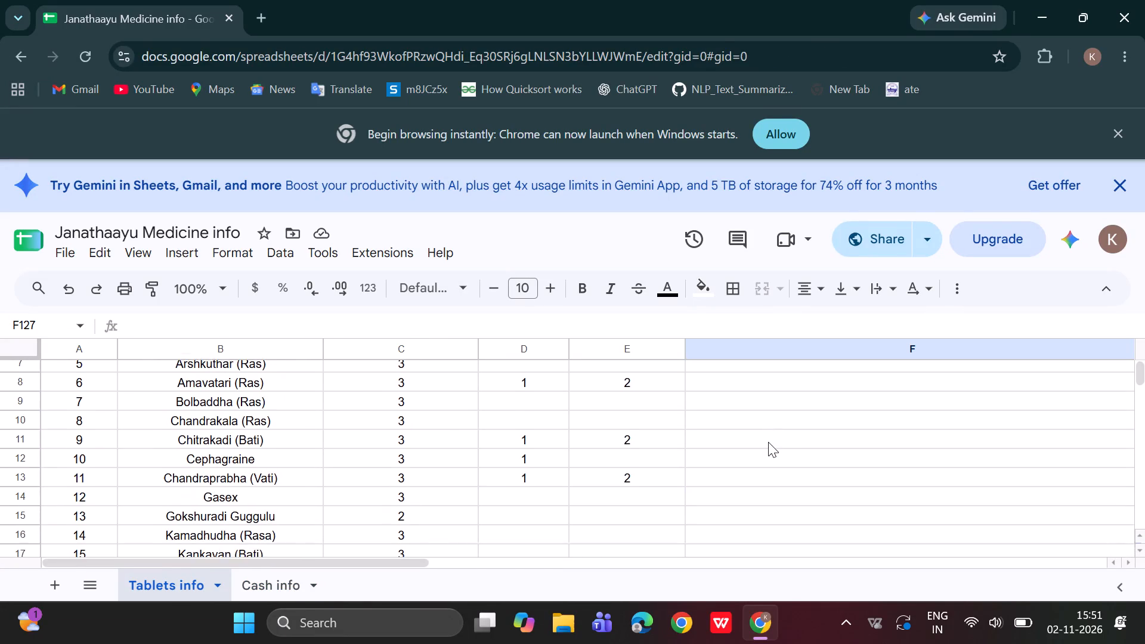
scroll(768, 442, down, 11)
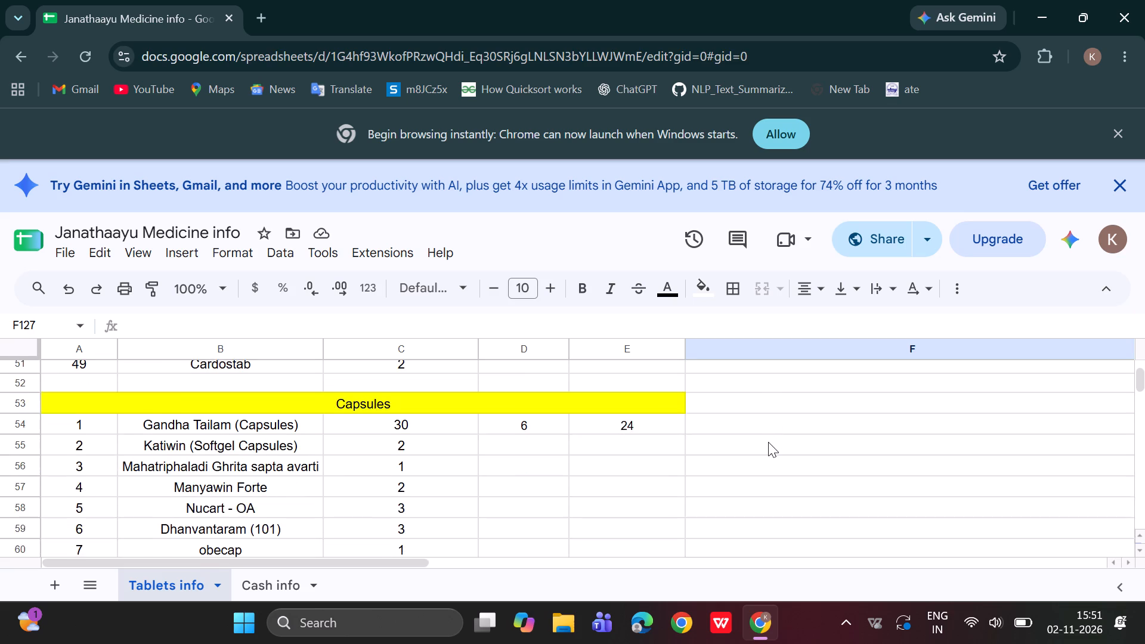
scroll(768, 442, right, 2)
scroll(768, 442, down, 1)
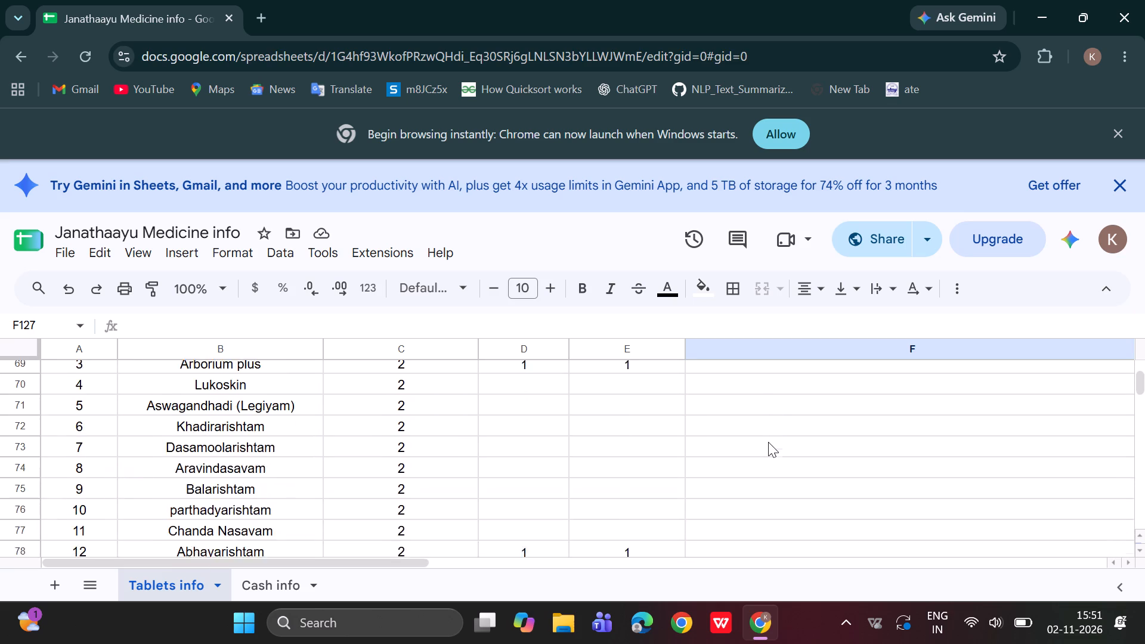
scroll(768, 442, down, 6)
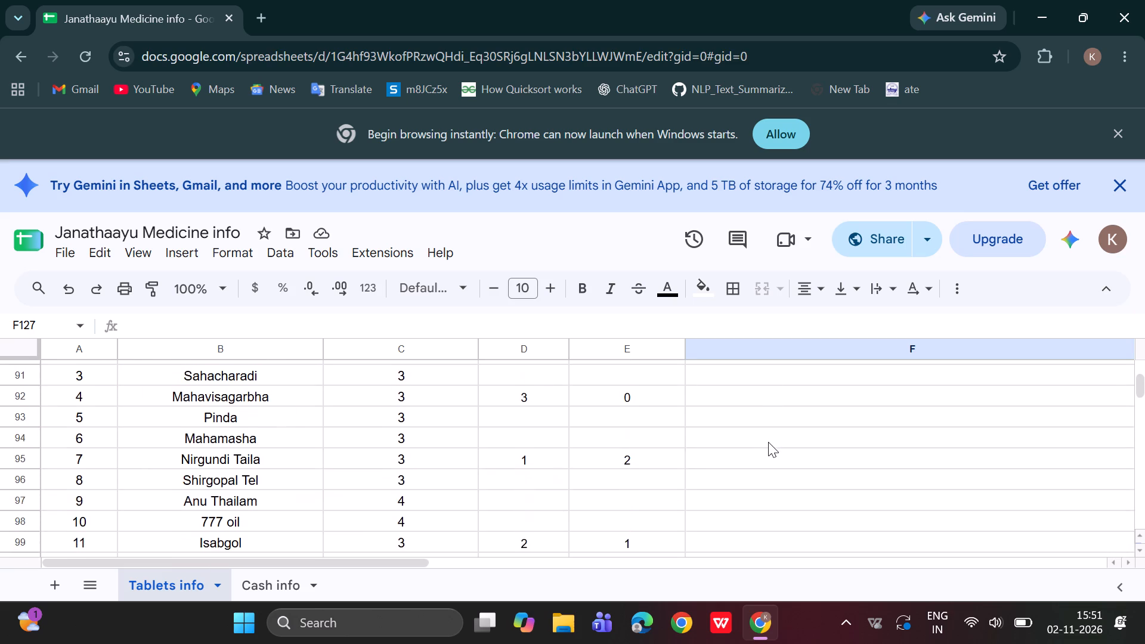
scroll(768, 442, down, 5)
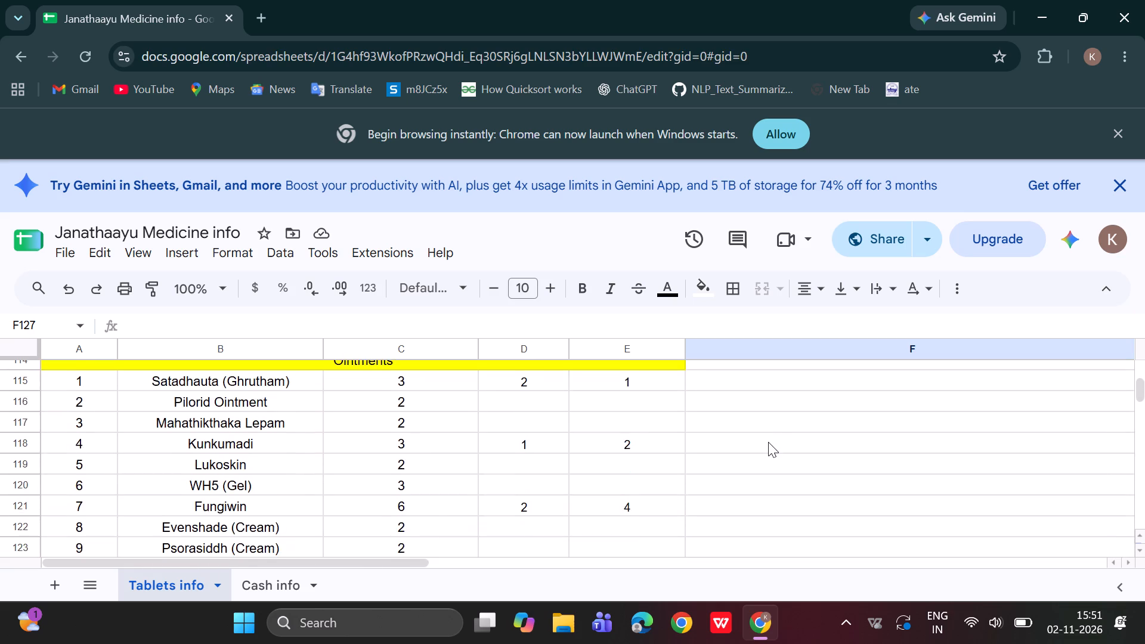
scroll(768, 442, down, 5)
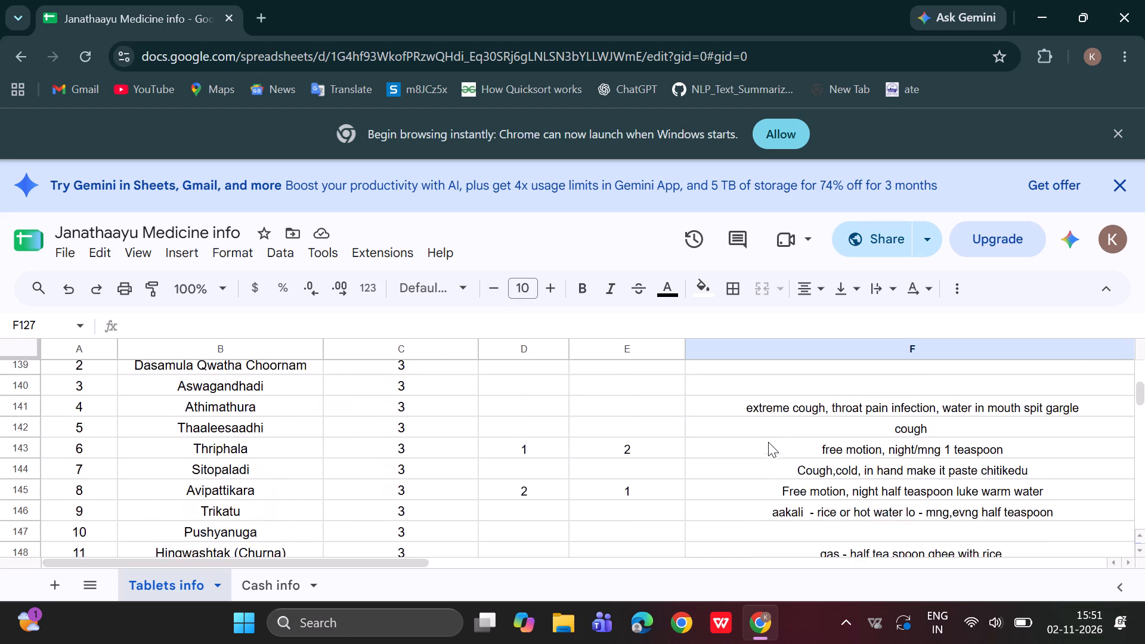
scroll(768, 442, down, 4)
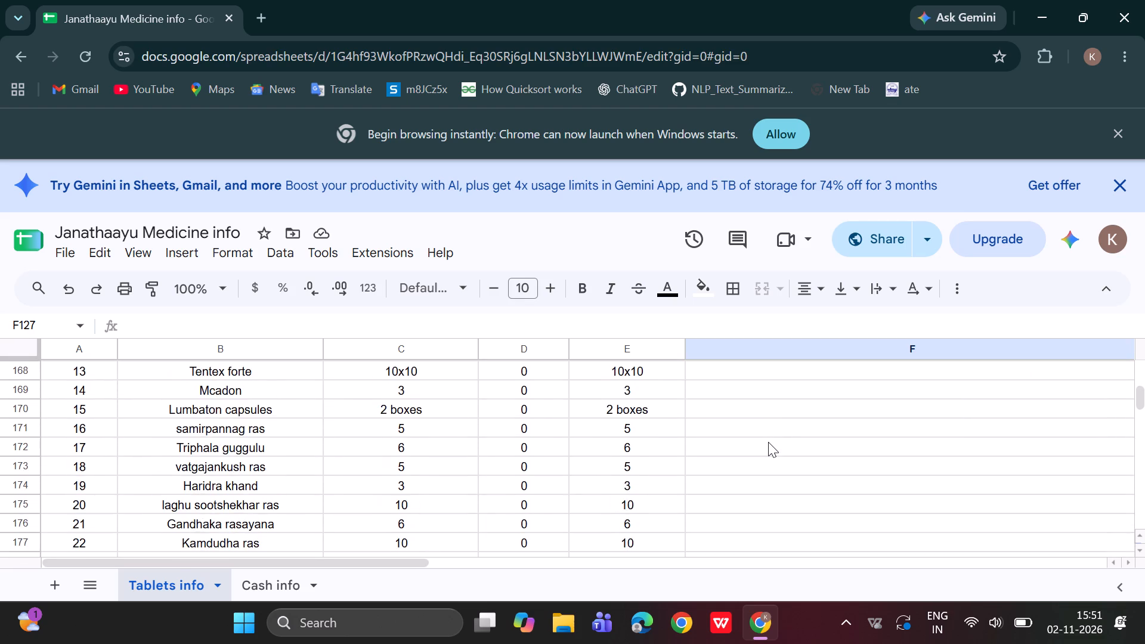
scroll(768, 442, down, 2)
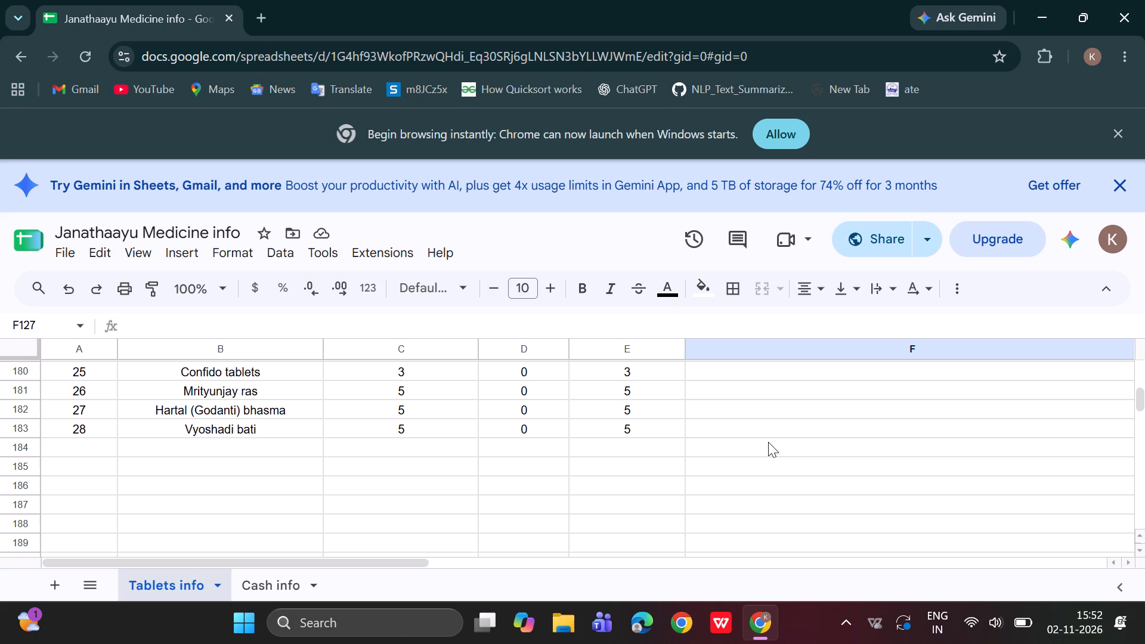
click(800, 448)
scroll(800, 448, up, 4)
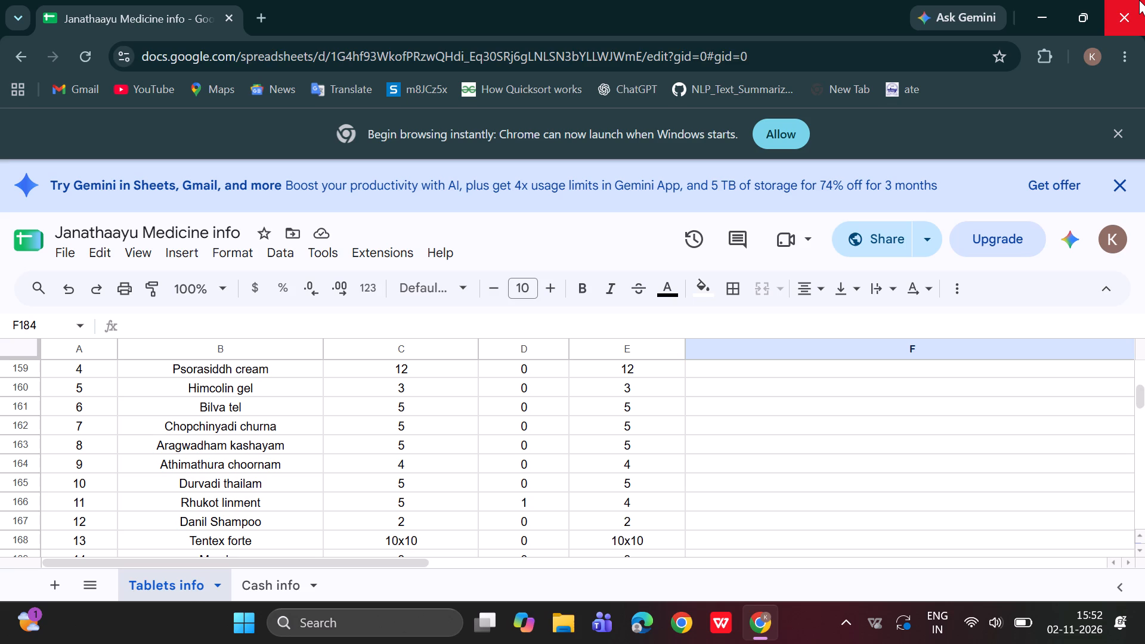
Close the browser window containing the Janathaayu Medicine info spreadsheet.
click(1139, 0)
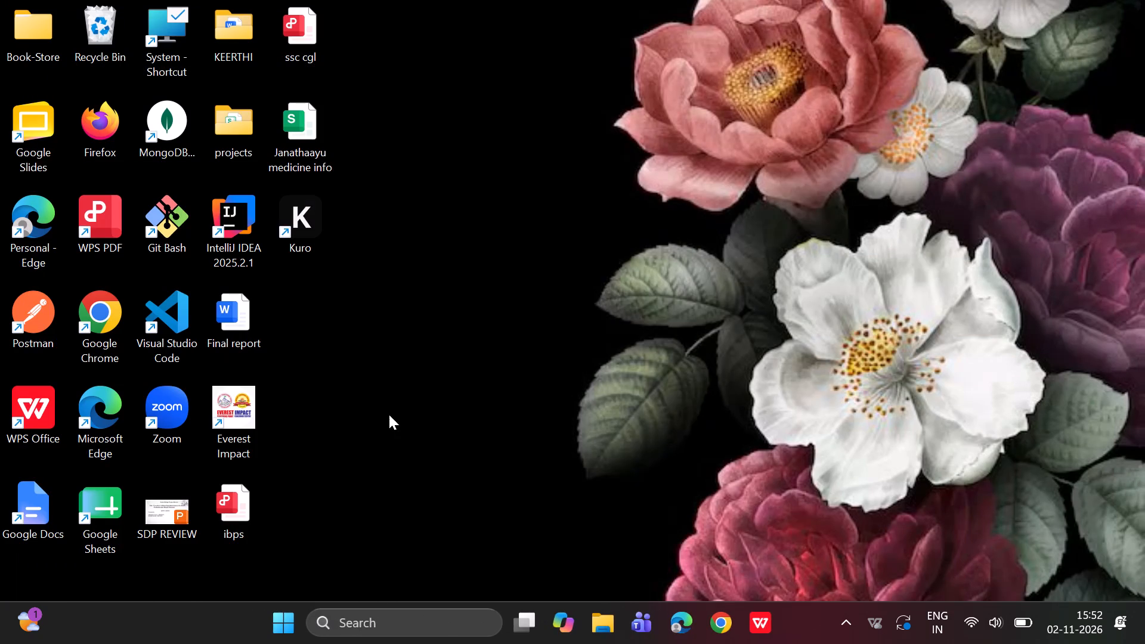
Launch the Kuro application from the desktop.
double_click(320, 218)
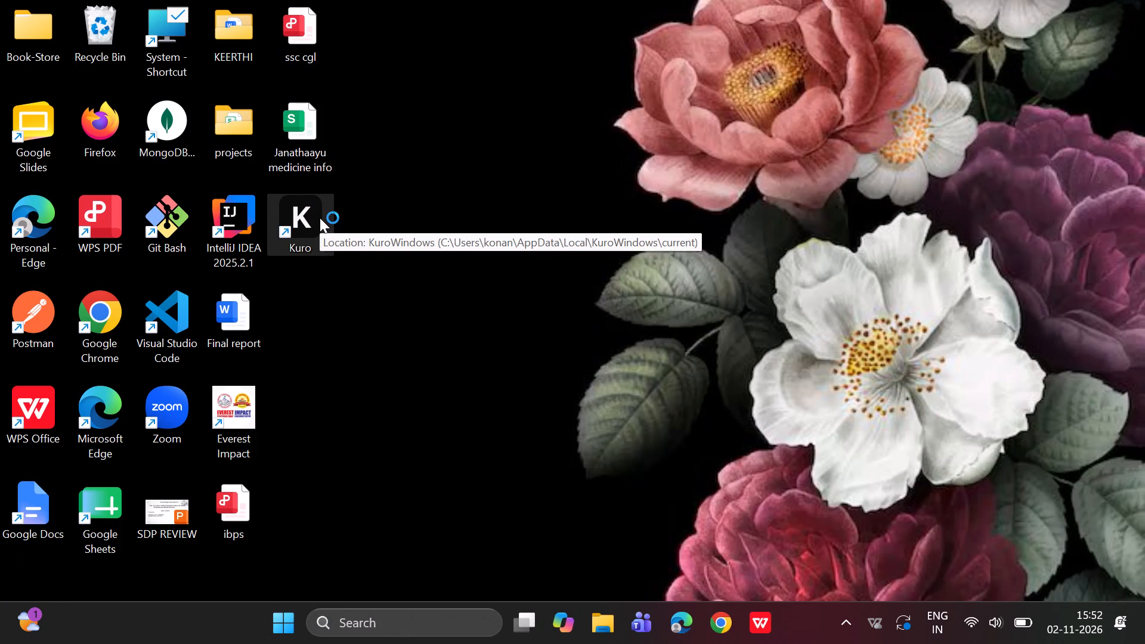